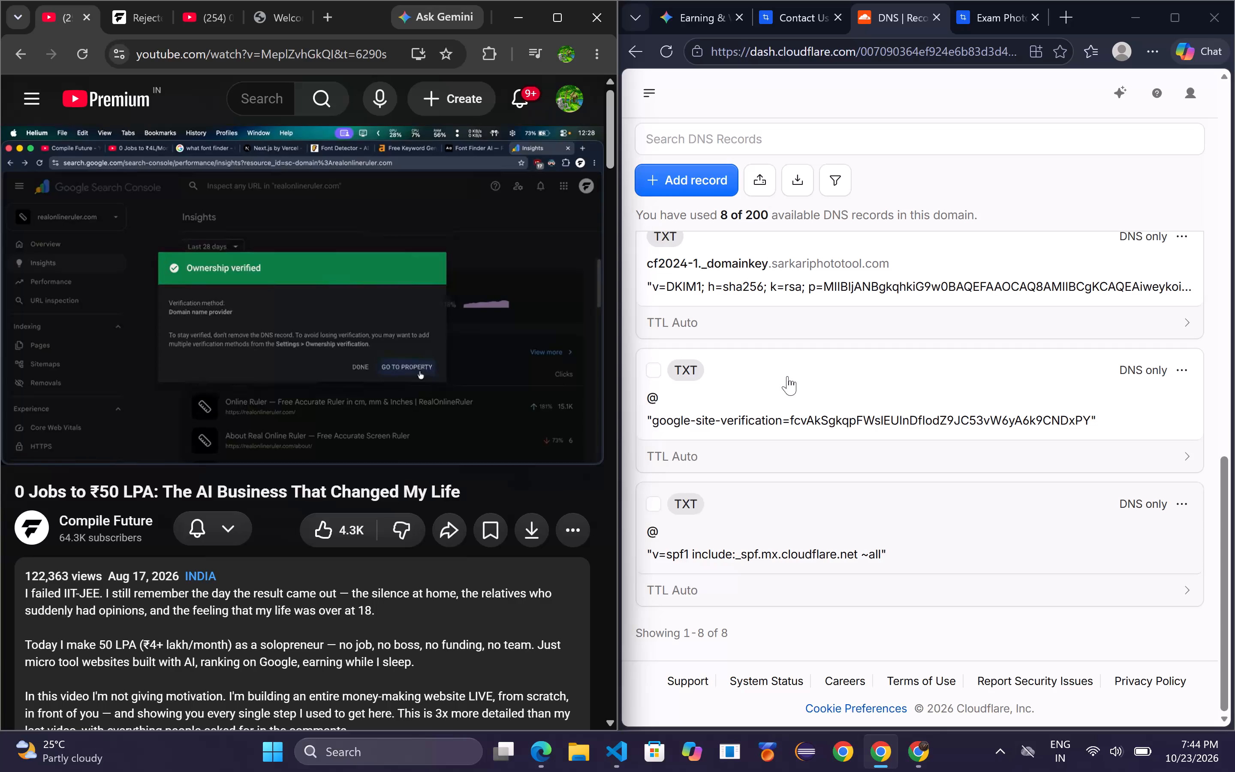
Switch to Search Console and verify ownership of the sarkariphototool.com domain using its DNS TXT record.
click(287, 29)
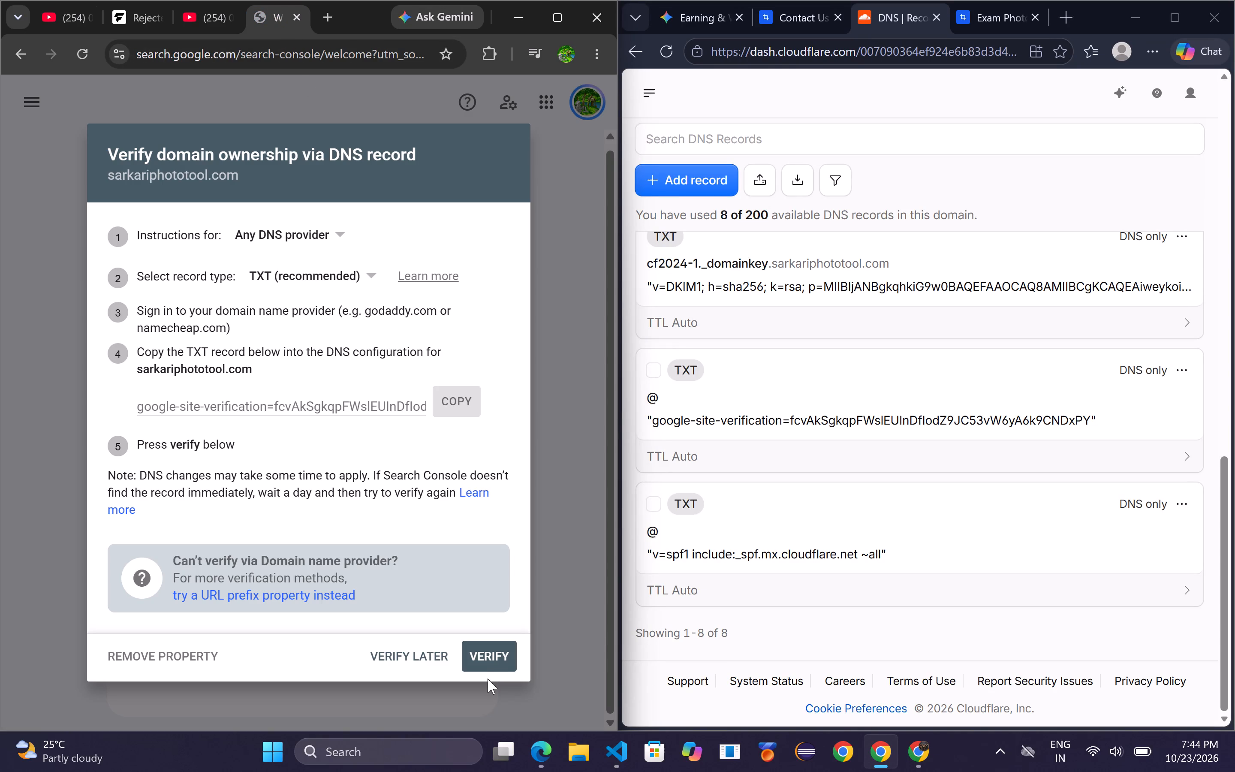
click(485, 653)
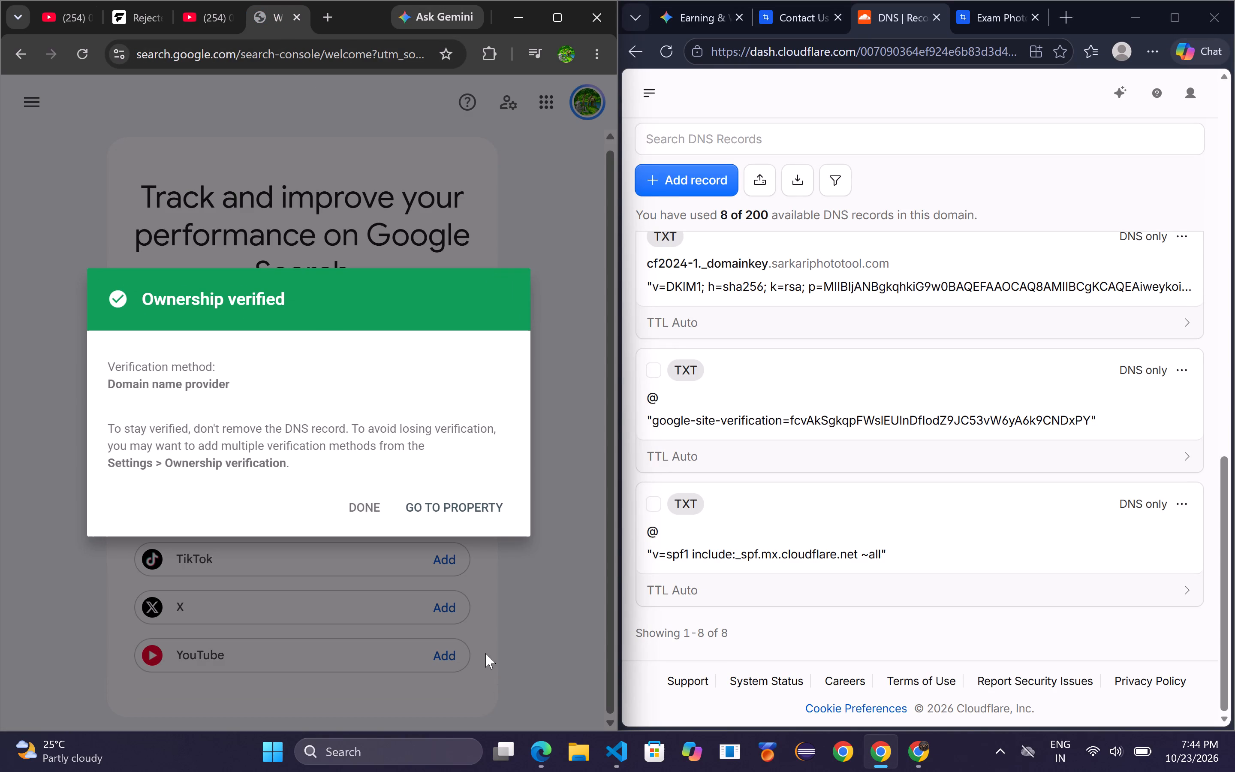
Check the tutorial video's part after ownership verification and go to the verified sarkariphototool.com property.
click(70, 28)
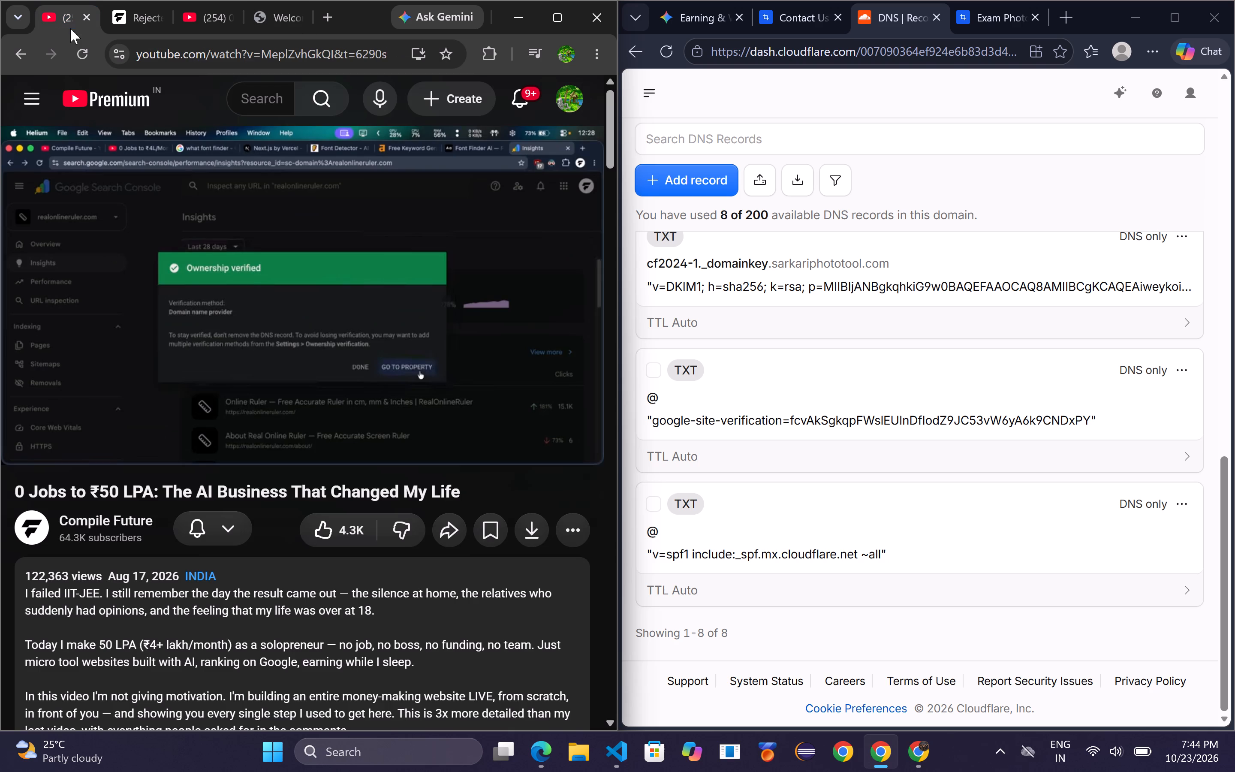
click(253, 286)
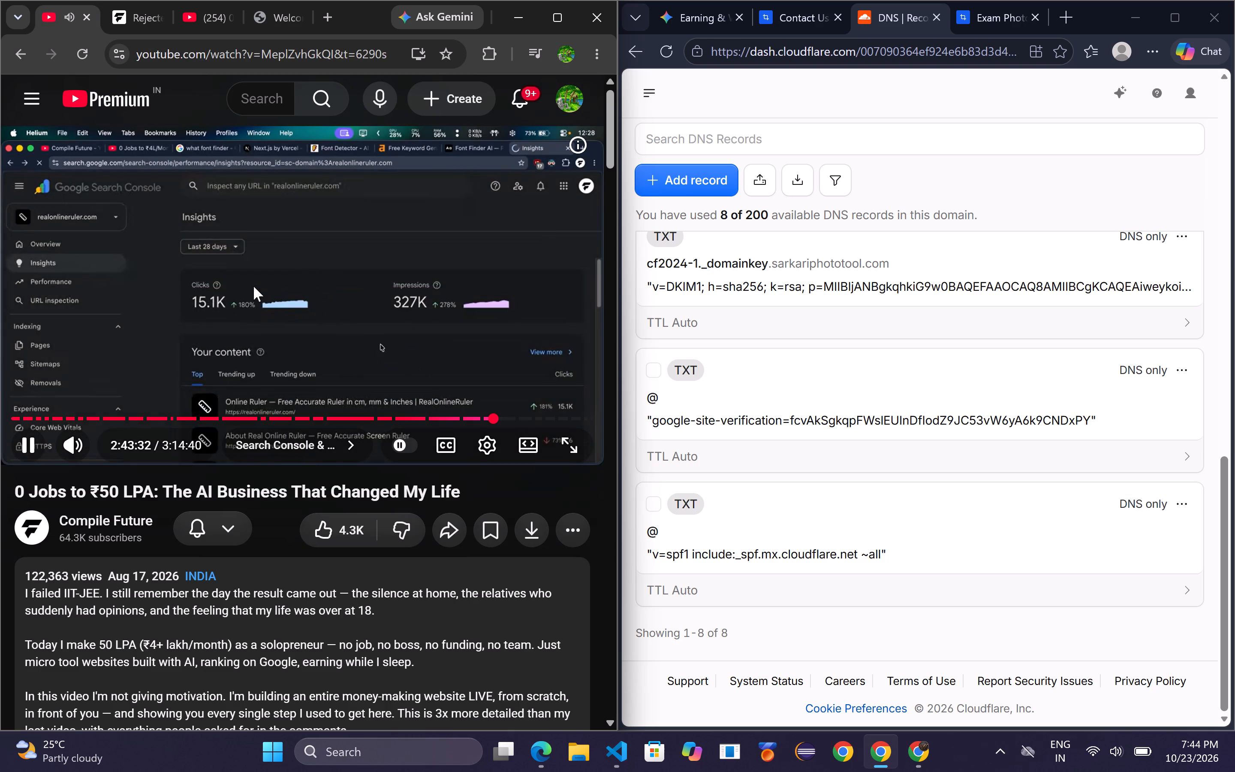
key(Left)
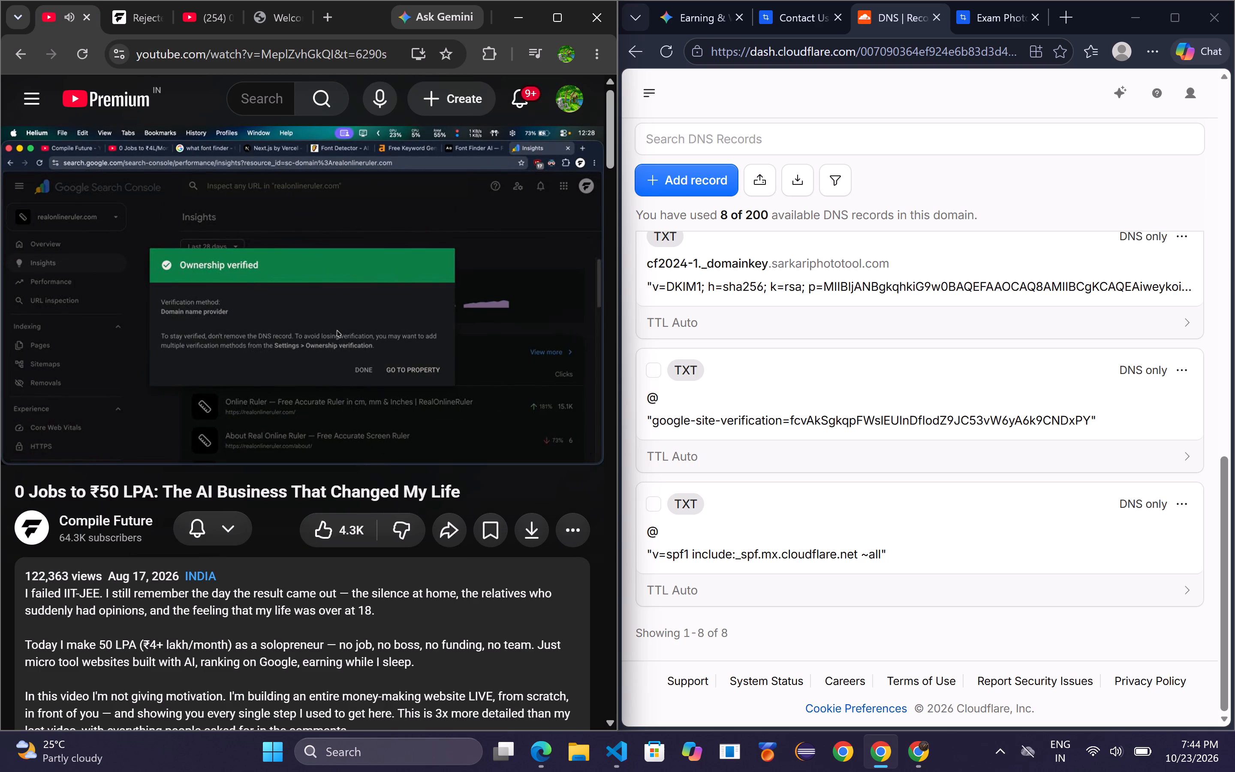
click(253, 286)
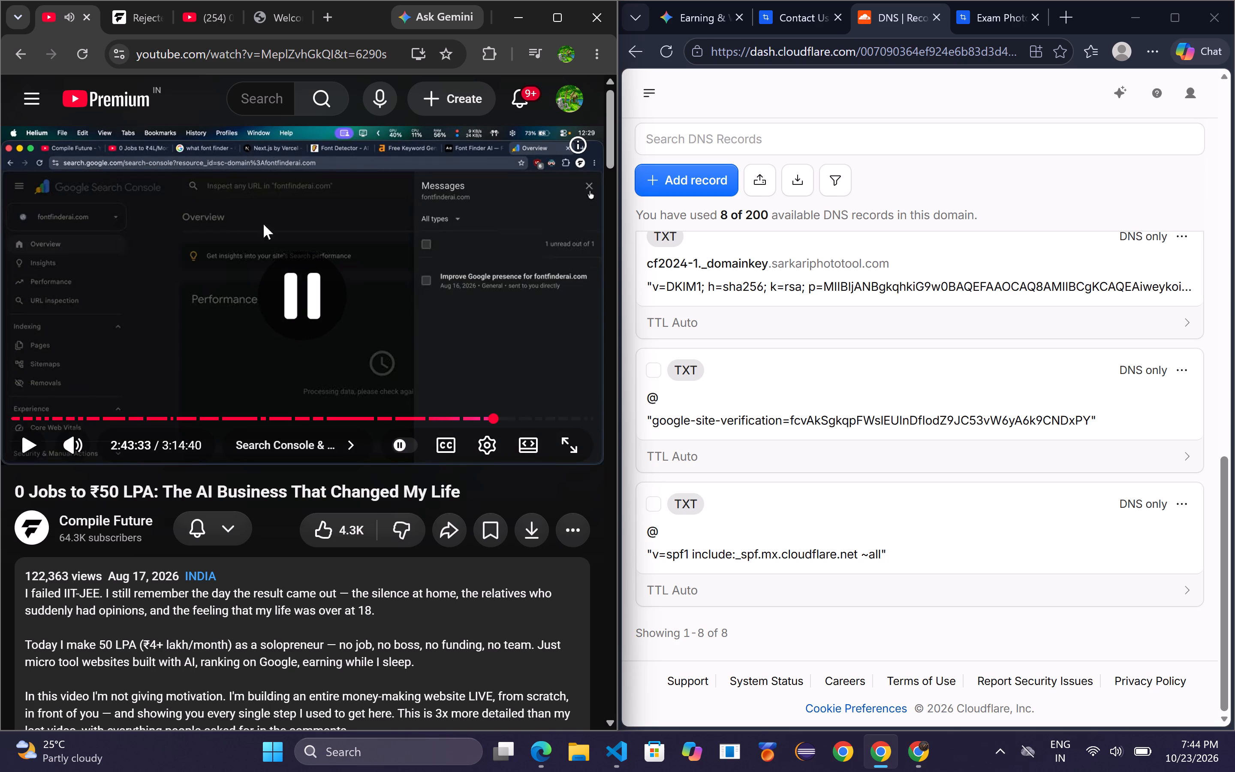
click(279, 16)
click(457, 495)
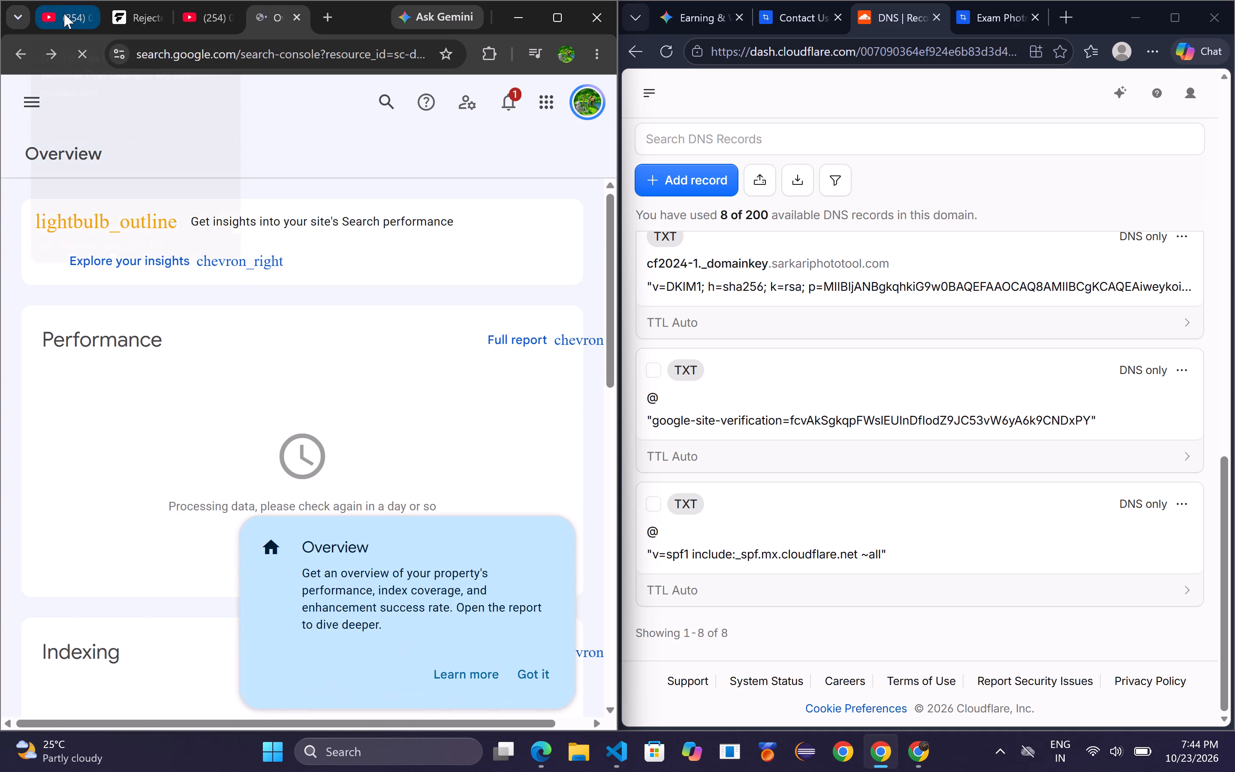
Play a bit more of the tutorial video, and dismiss the Overview tip in the Search Console property.
click(64, 13)
click(141, 265)
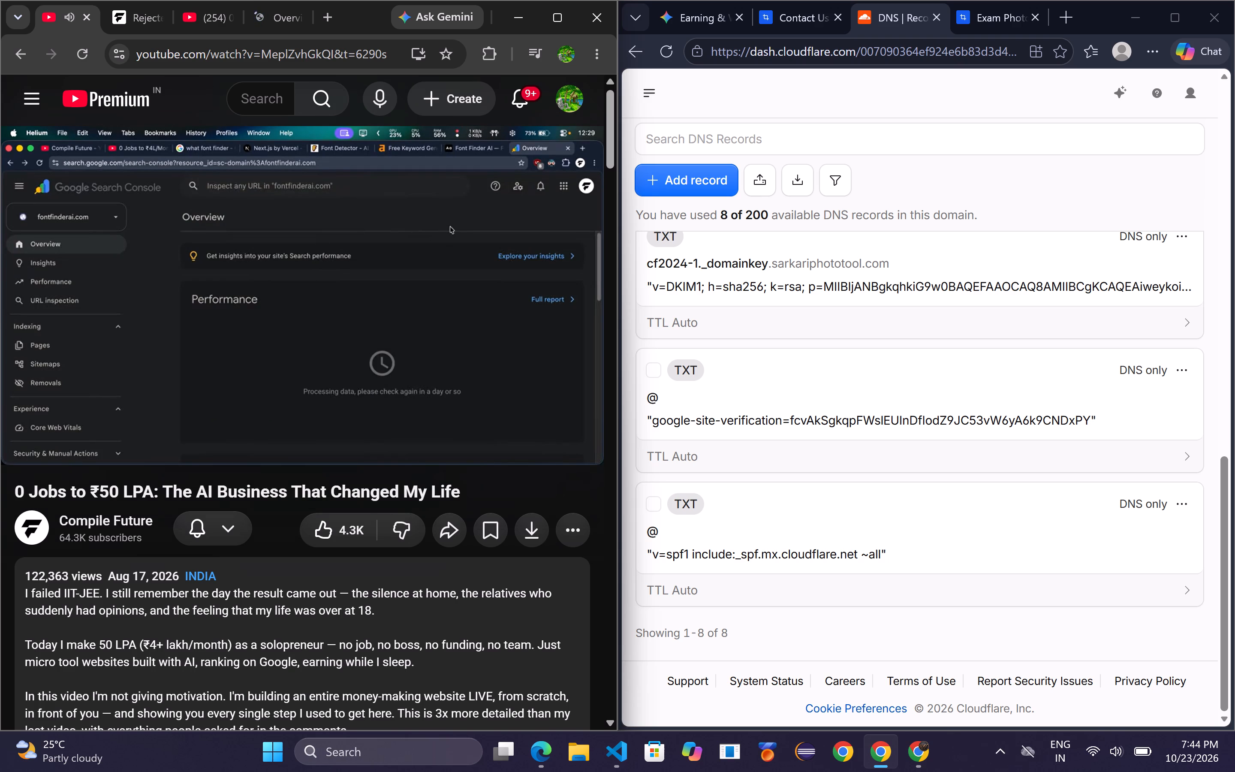
click(141, 265)
click(273, 14)
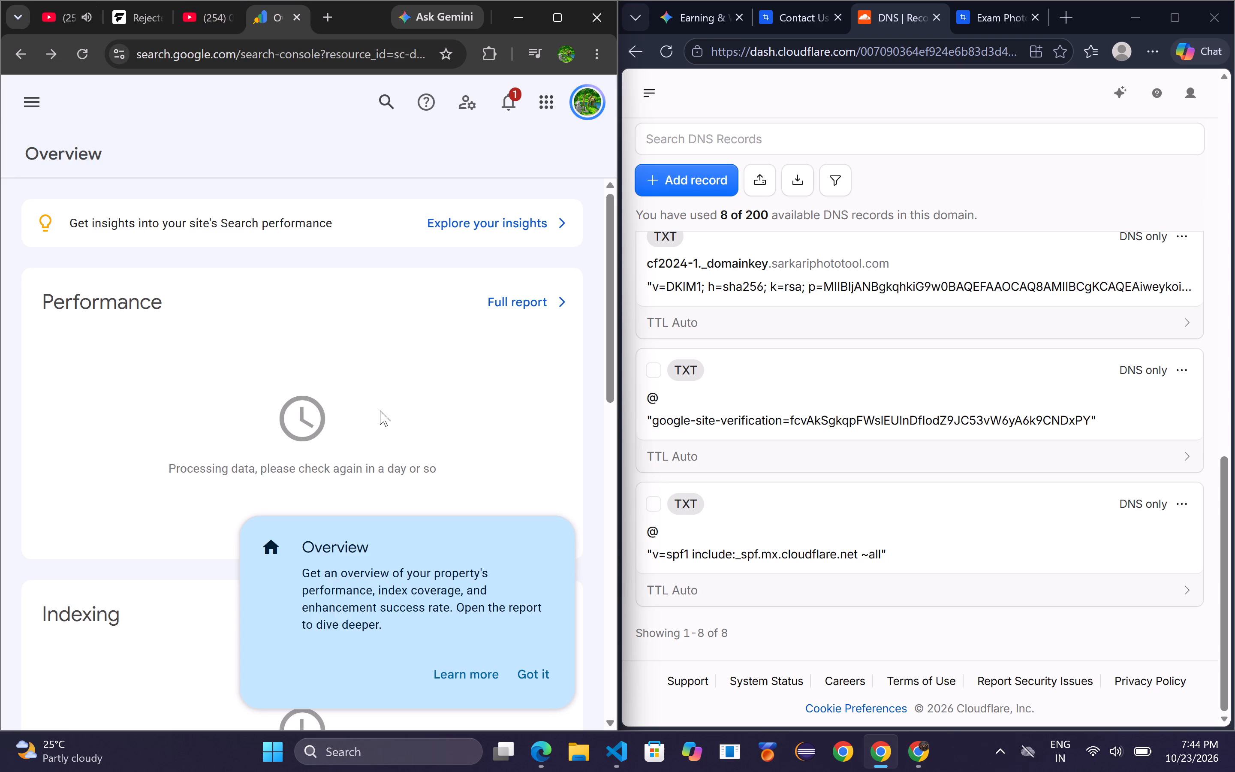
click(544, 673)
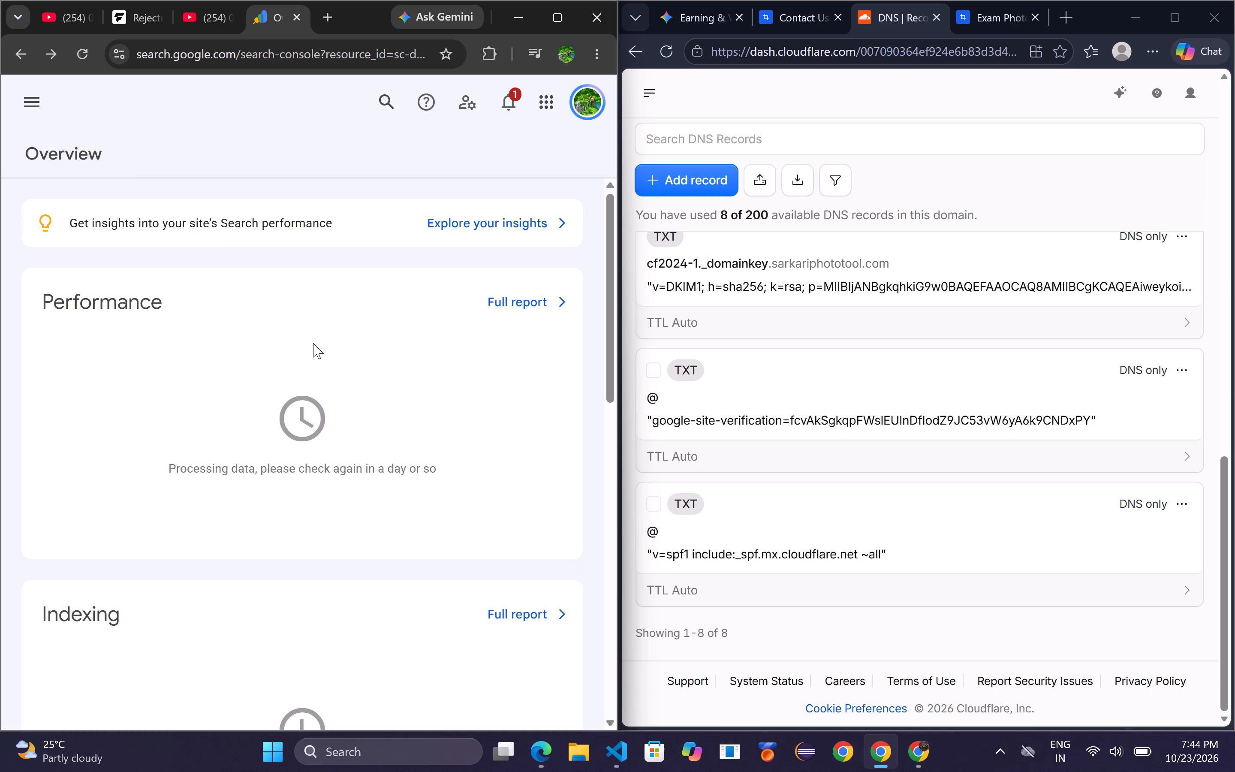
Continue the tutorial, maximize the Search Console window, and view the property's messages before closing them.
click(66, 6)
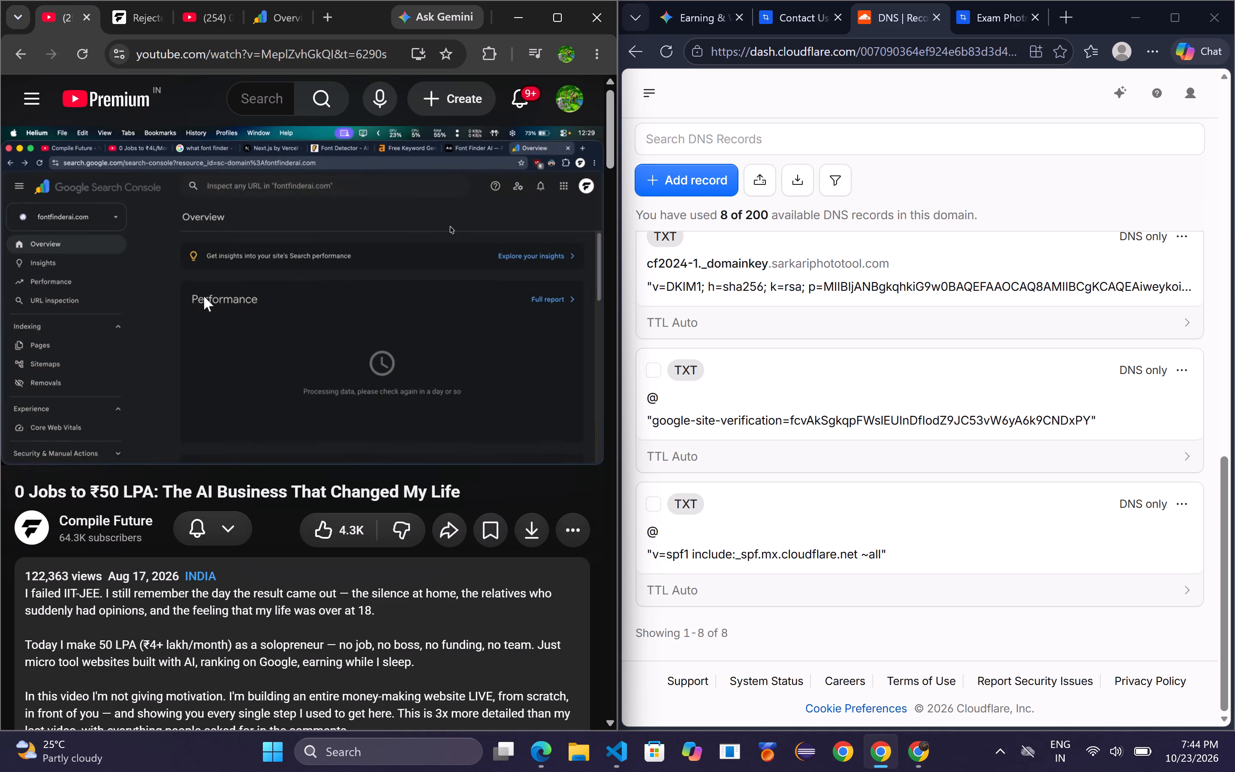
click(205, 308)
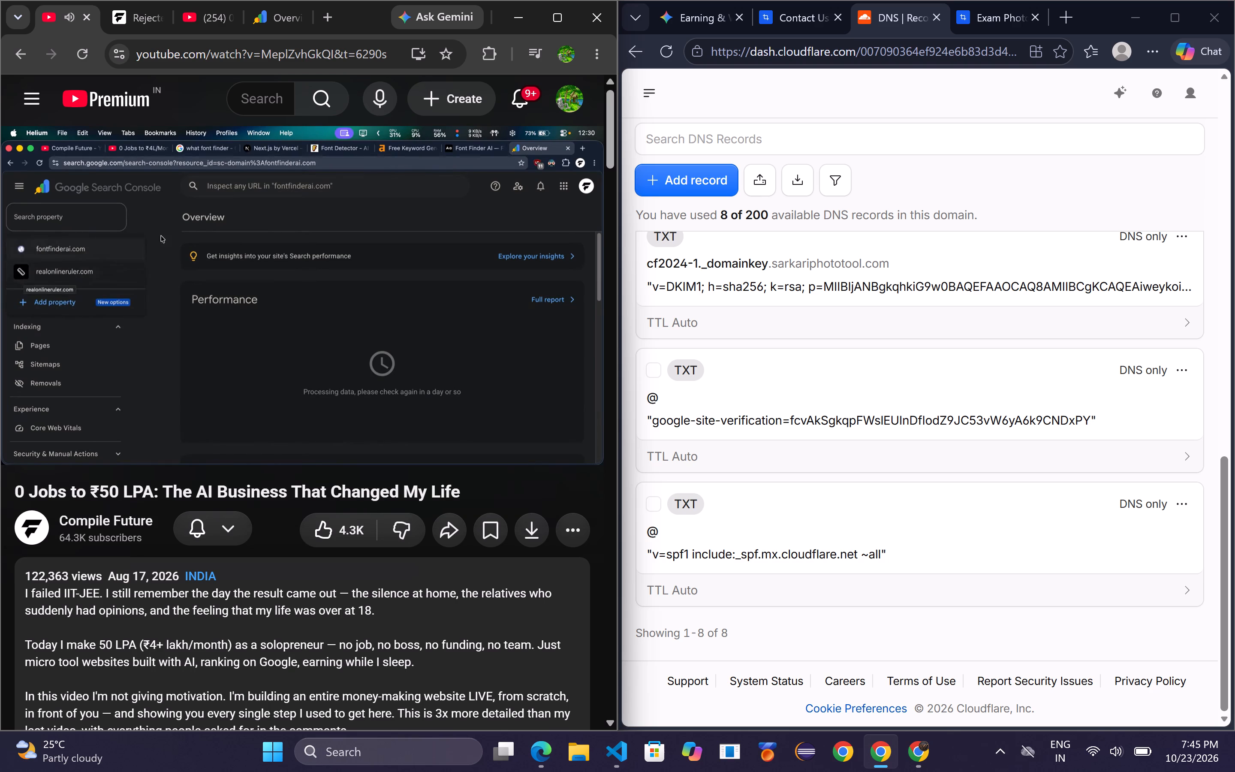
click(228, 323)
click(283, 24)
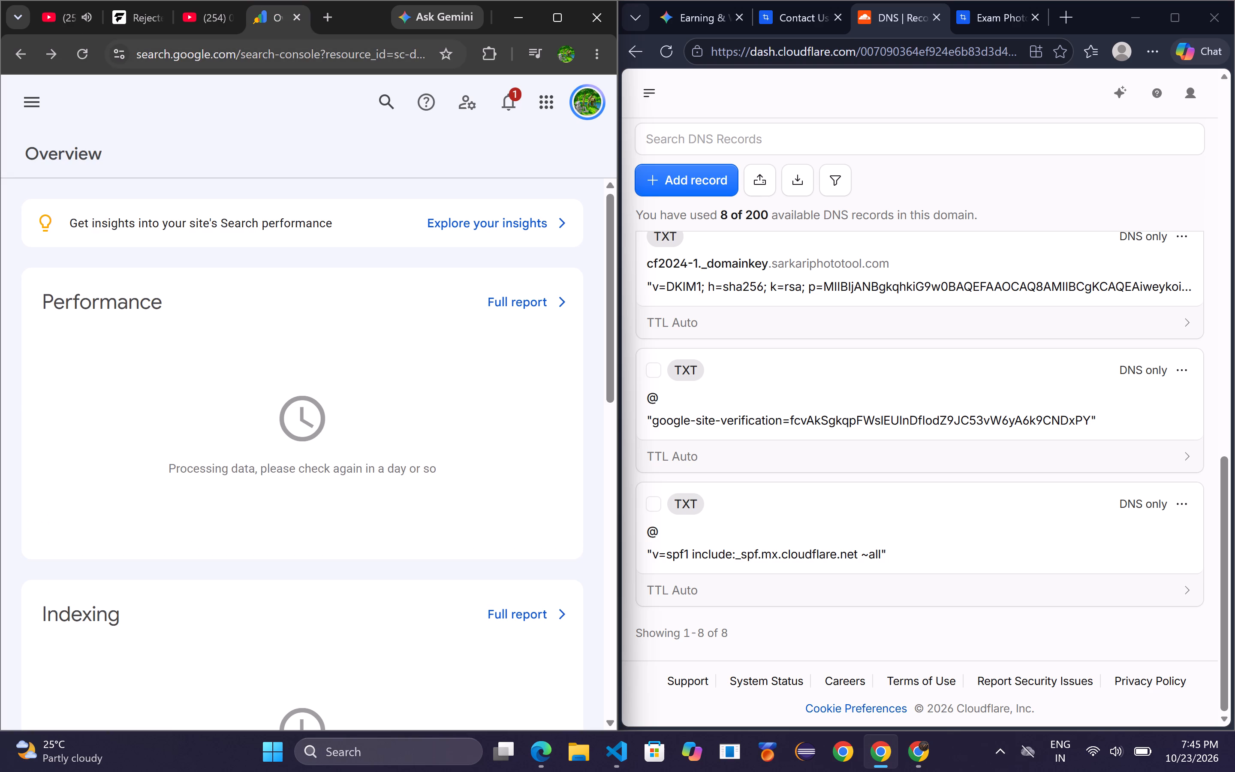
click(566, 16)
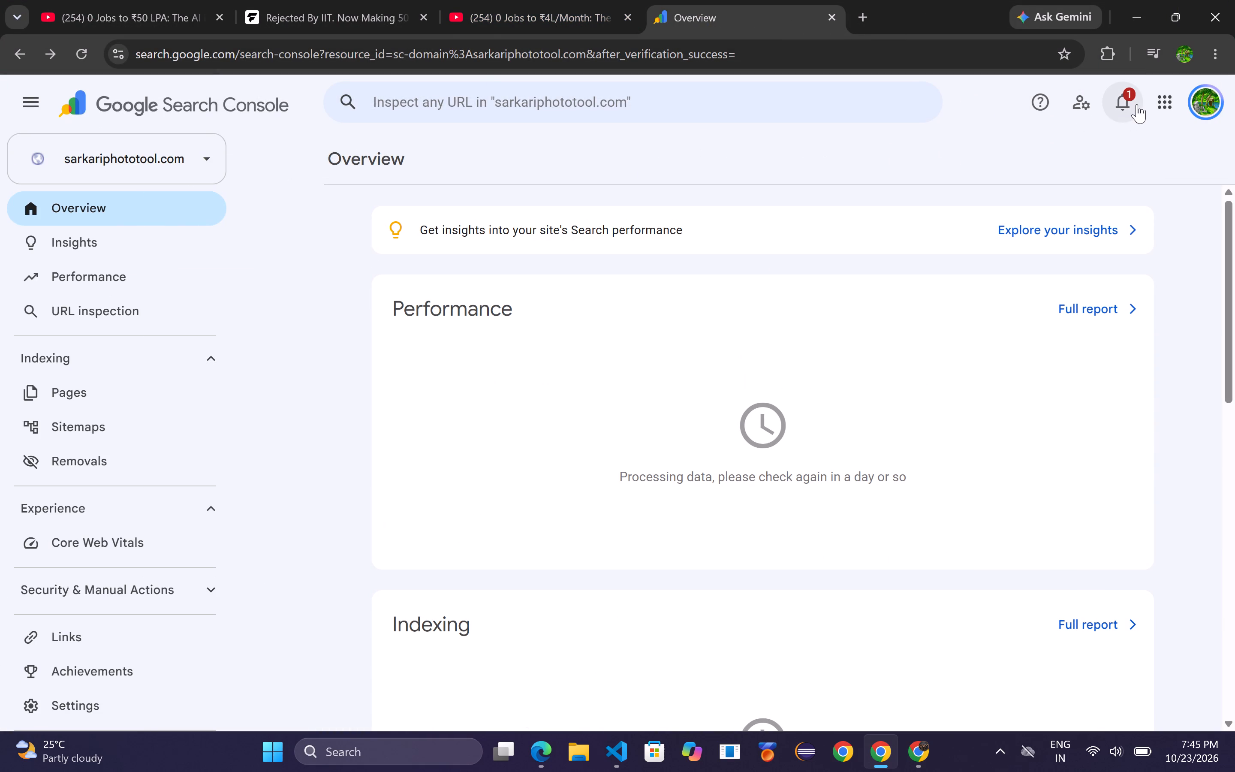
click(1123, 101)
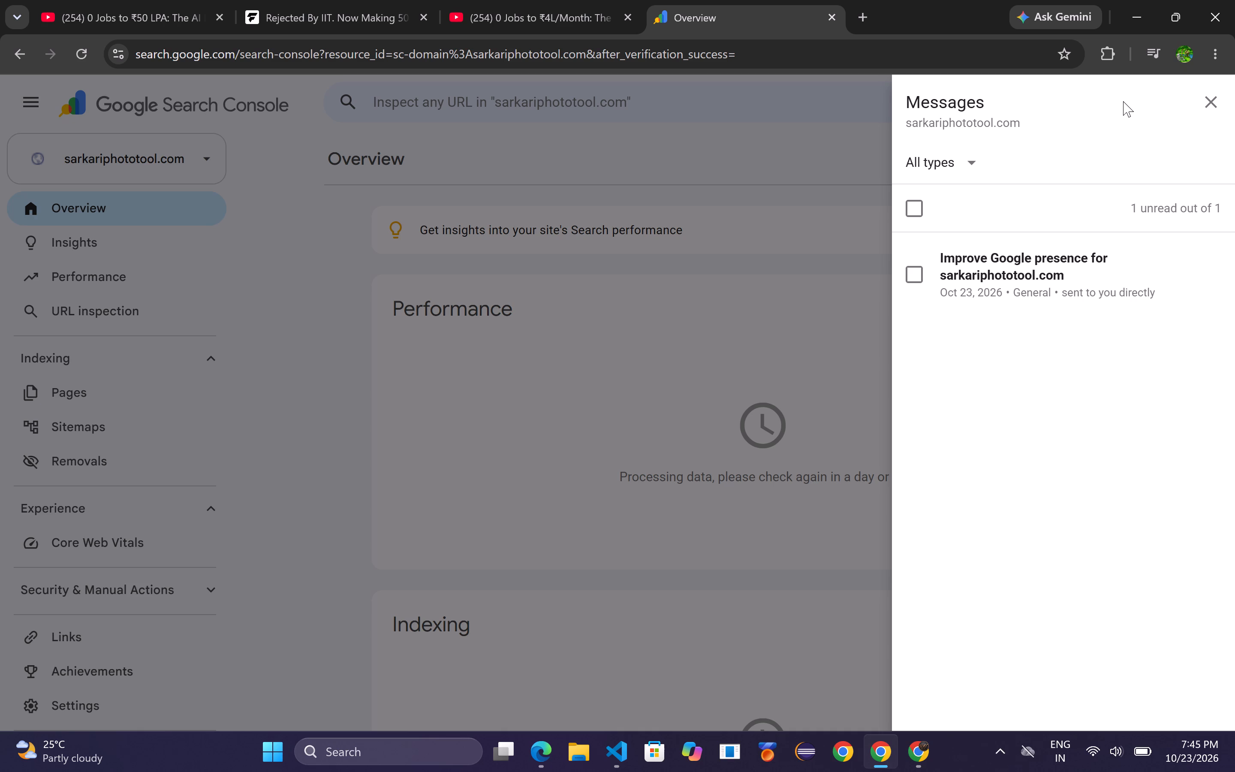
click(1219, 103)
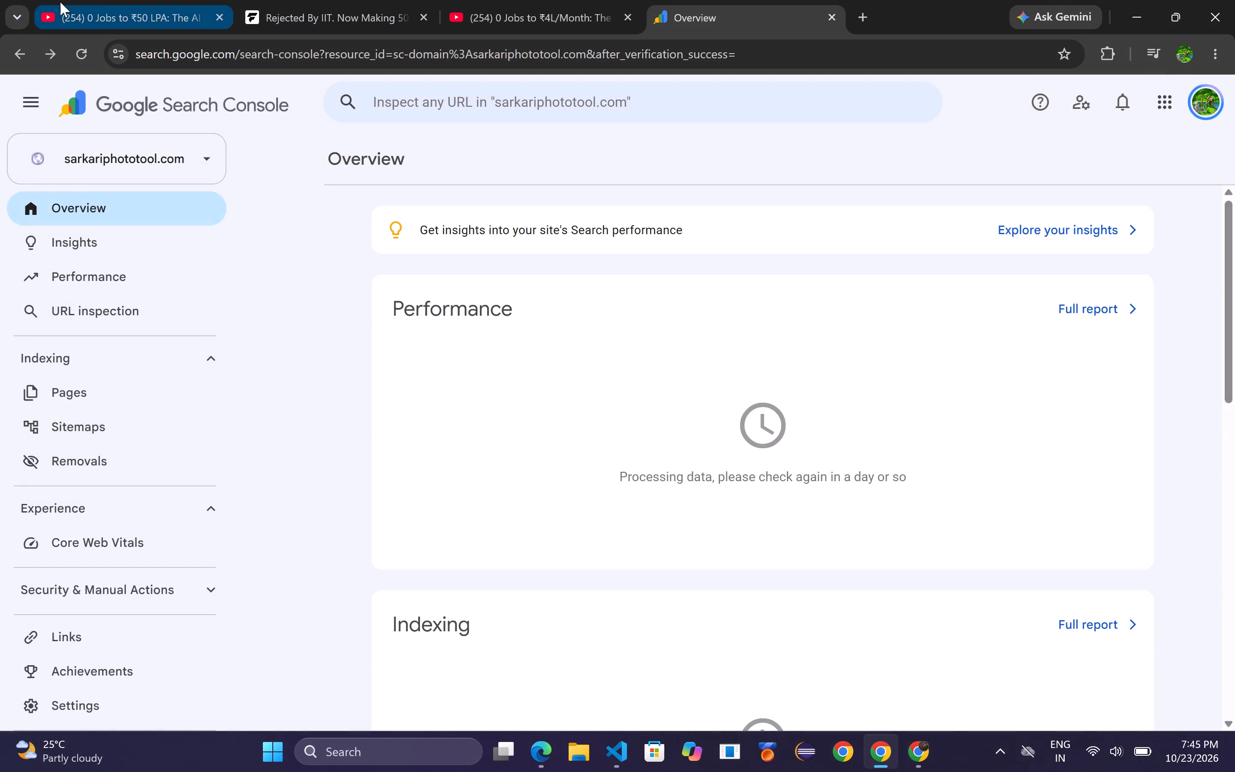
click(60, 2)
click(270, 346)
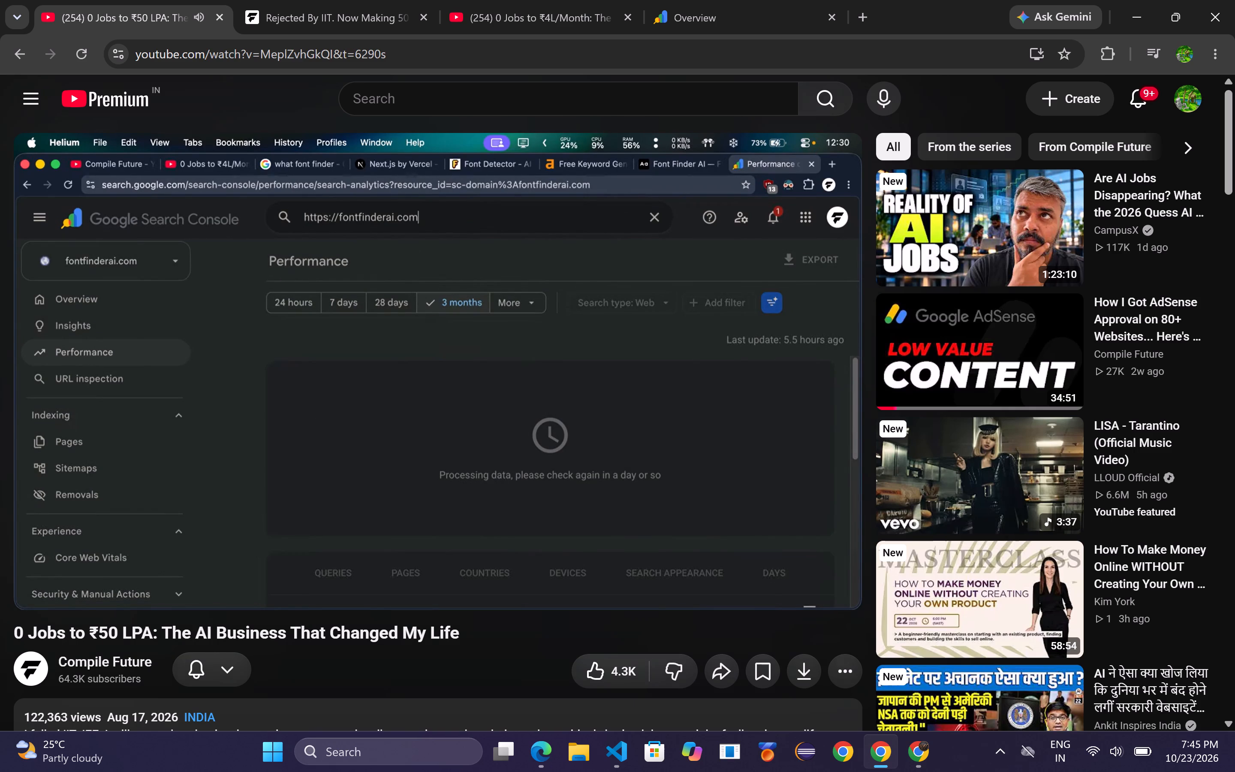
click(395, 416)
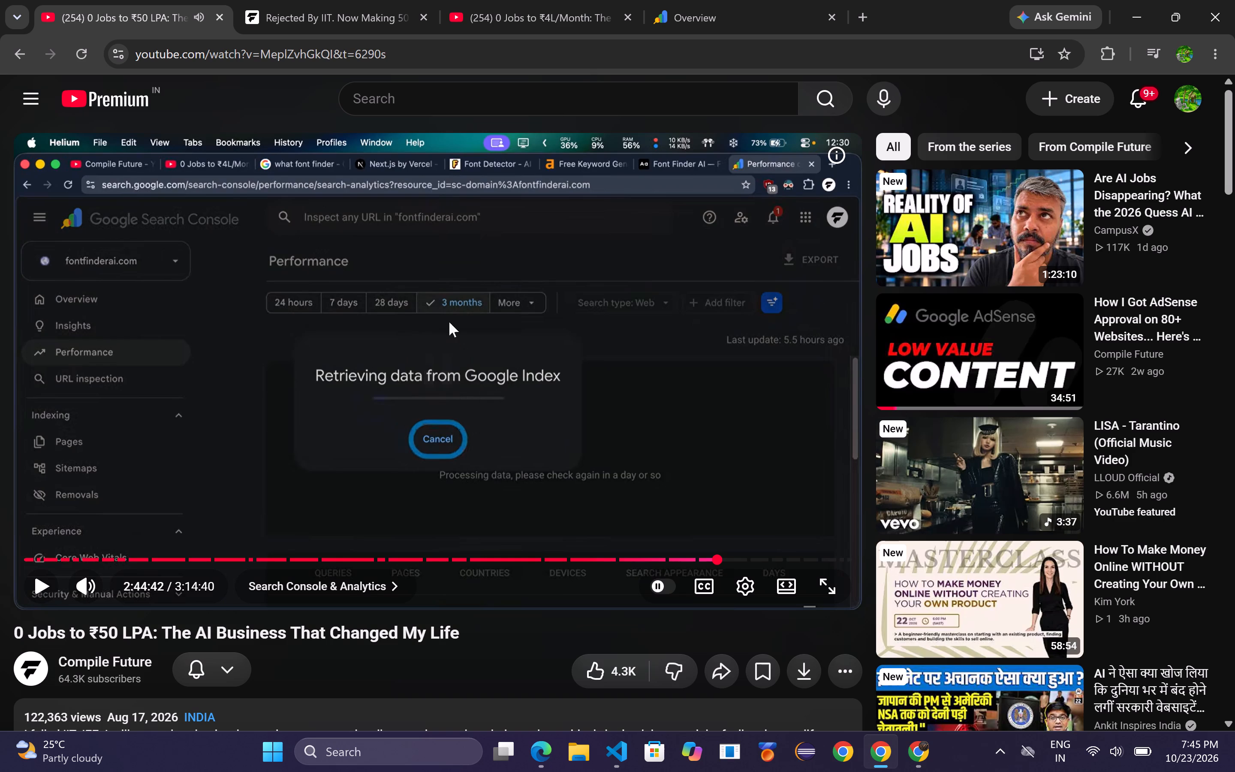
click(714, 0)
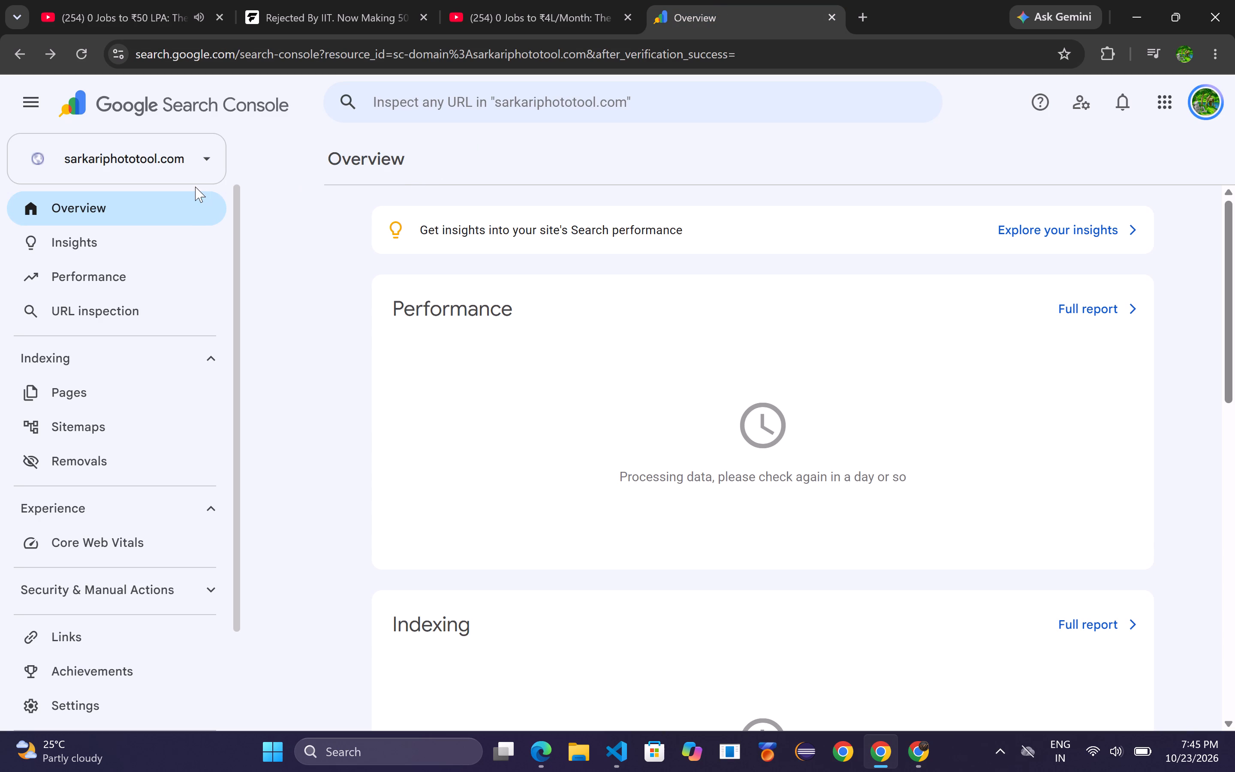
click(419, 109)
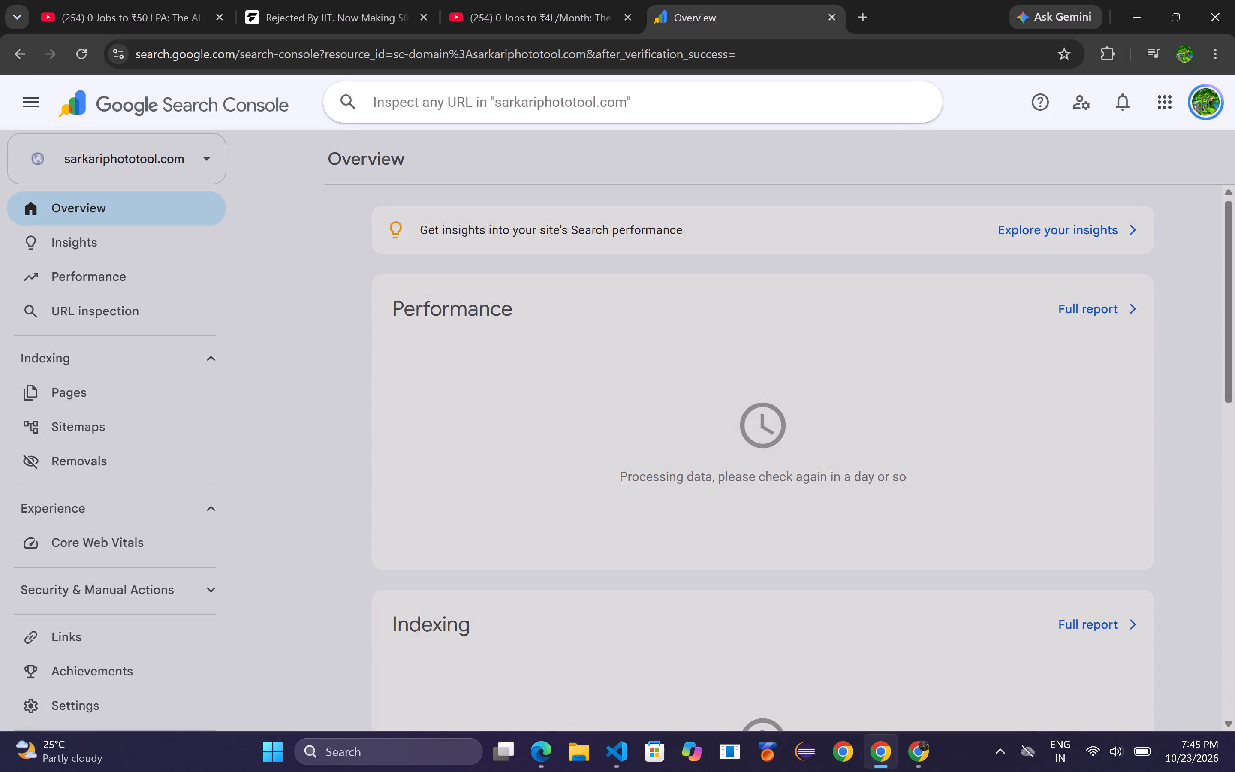
text(https)
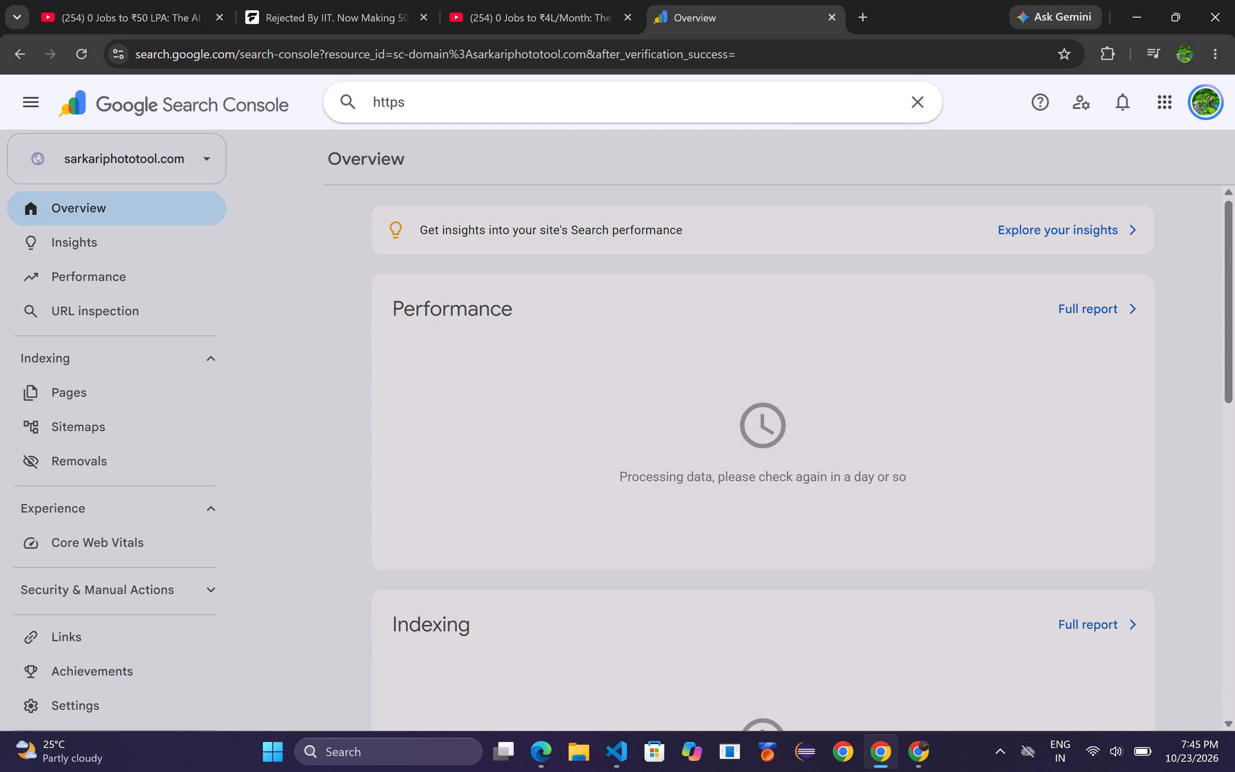
text(://)
text(sarkari)
text(phototool.com)
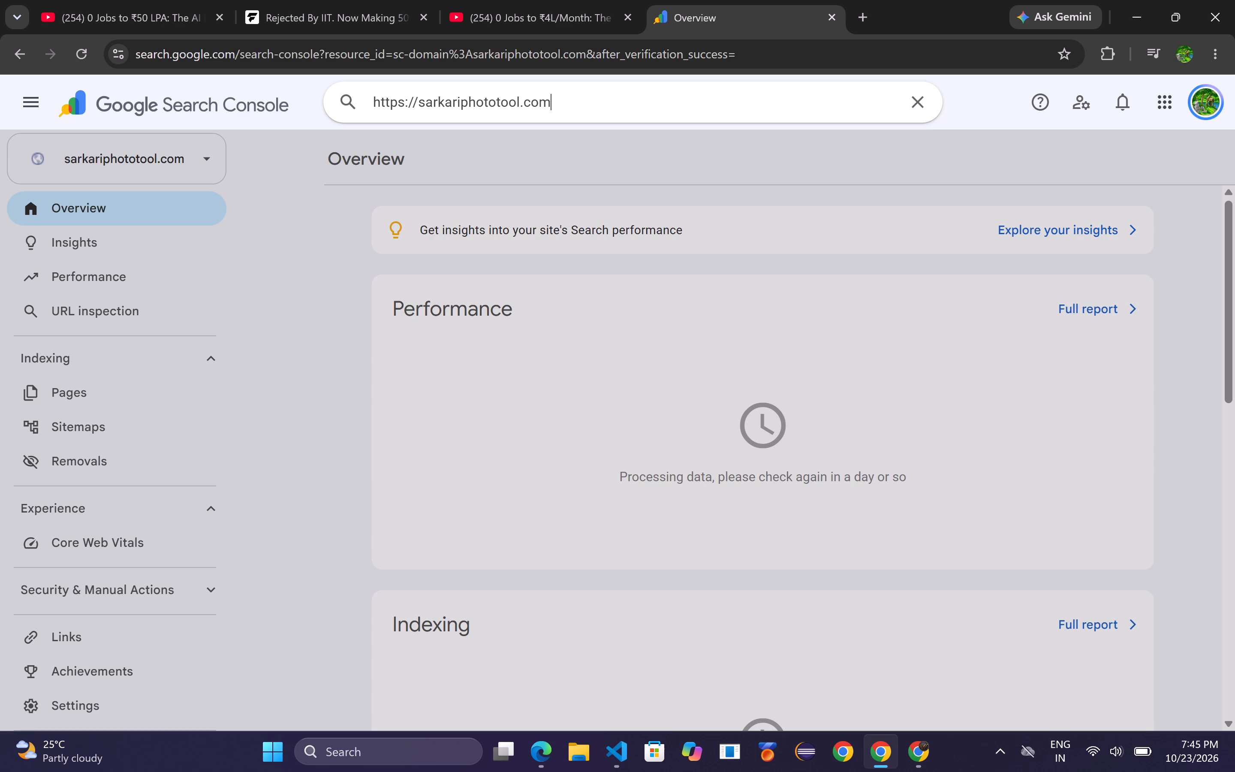
key(Return)
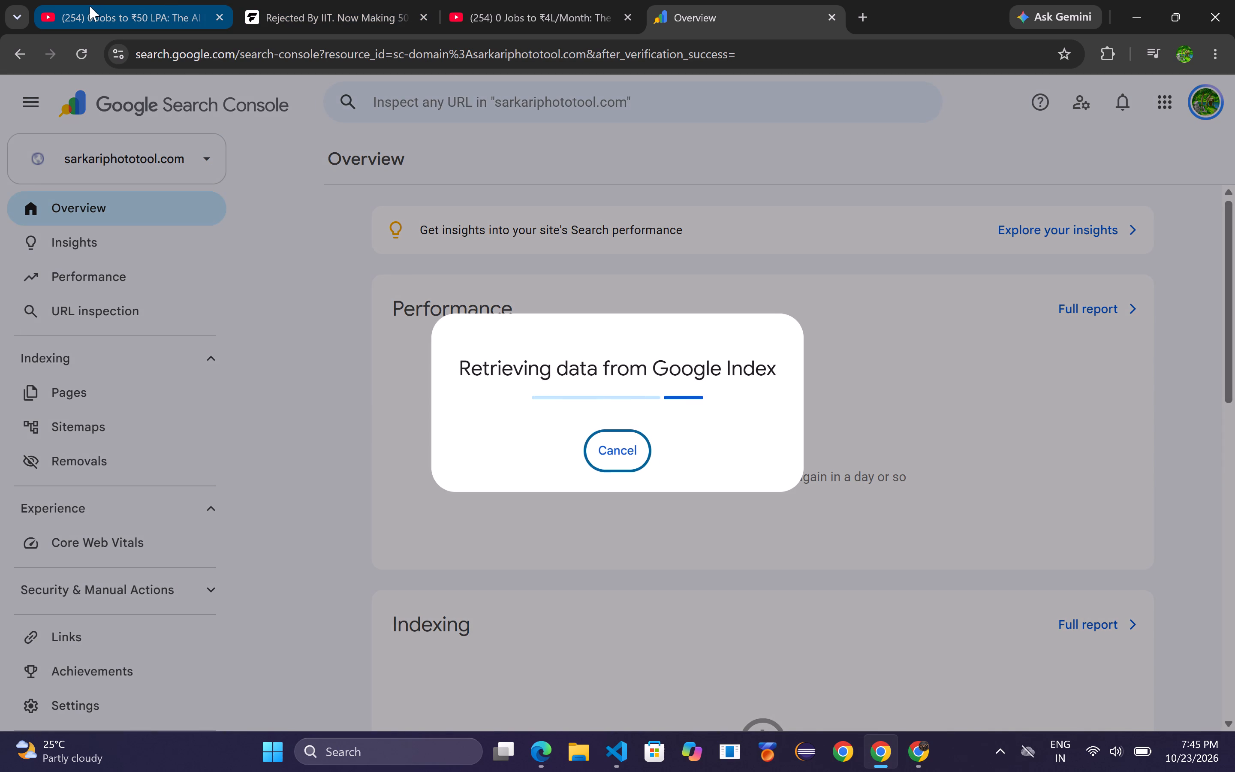
click(90, 6)
click(299, 281)
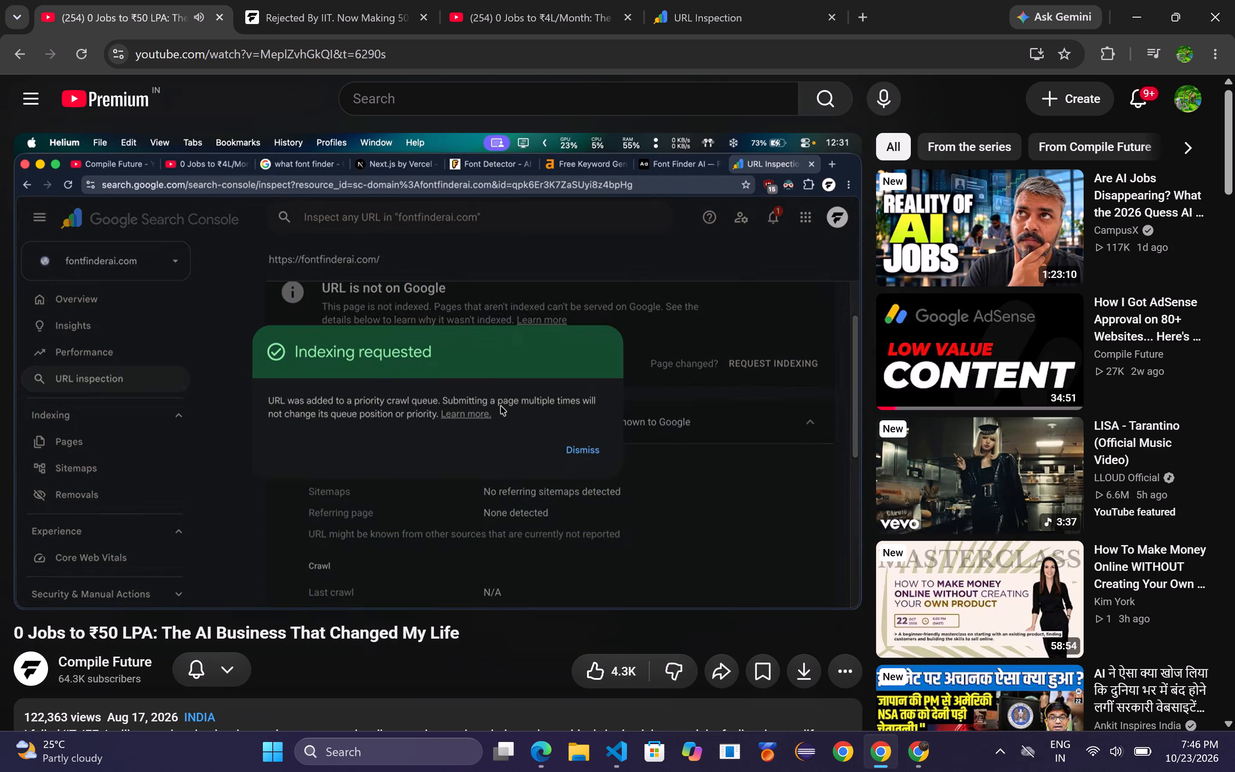
click(569, 336)
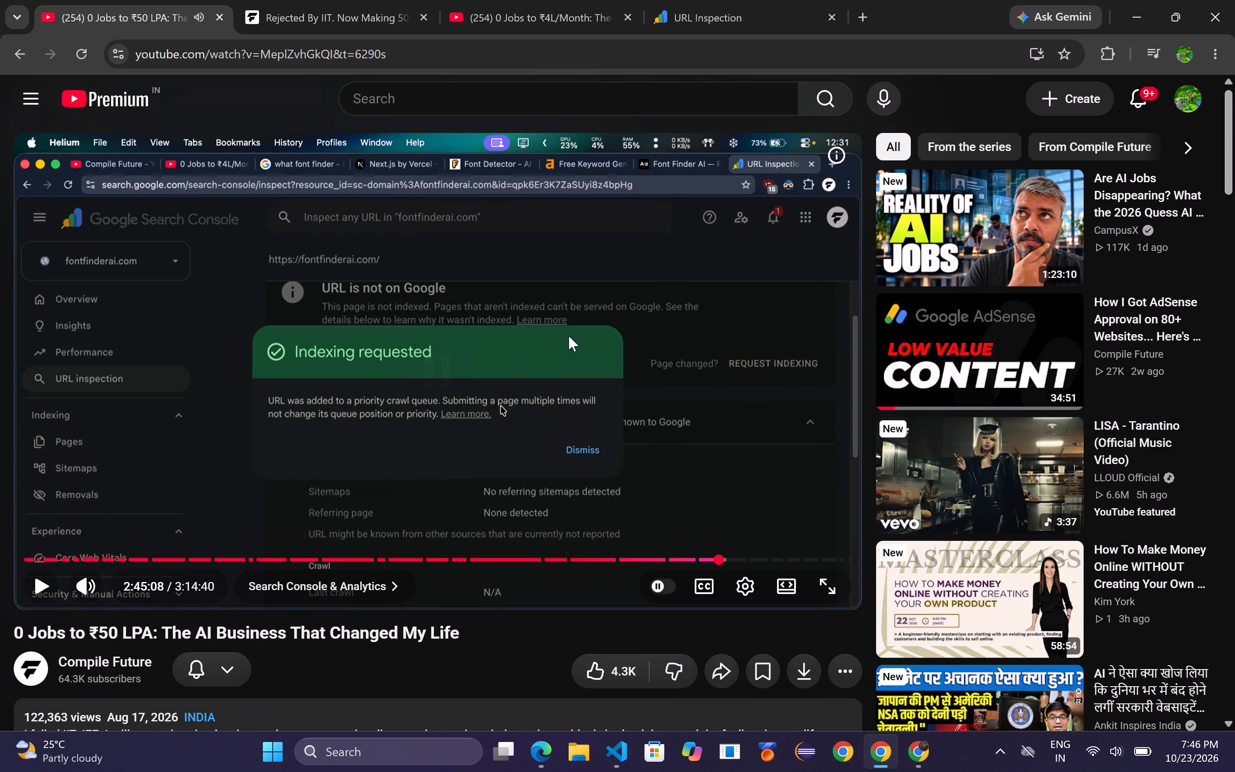
click(569, 336)
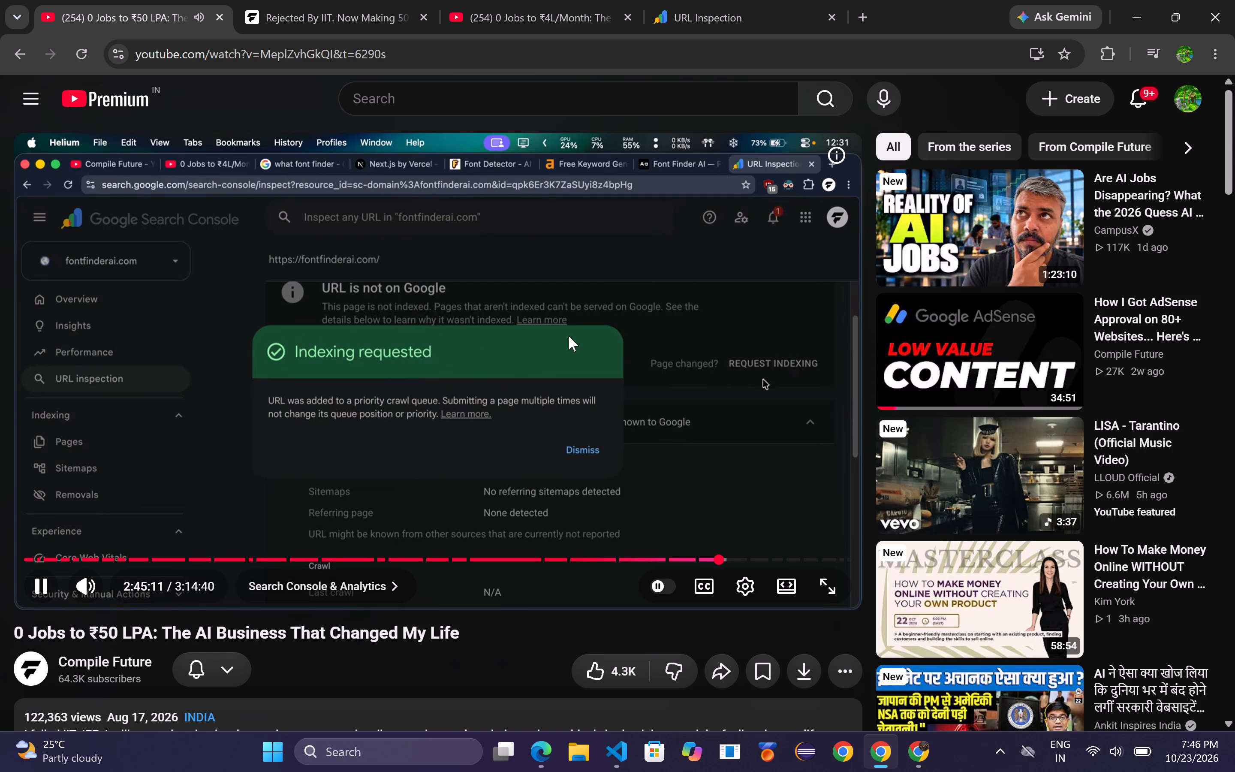
click(569, 336)
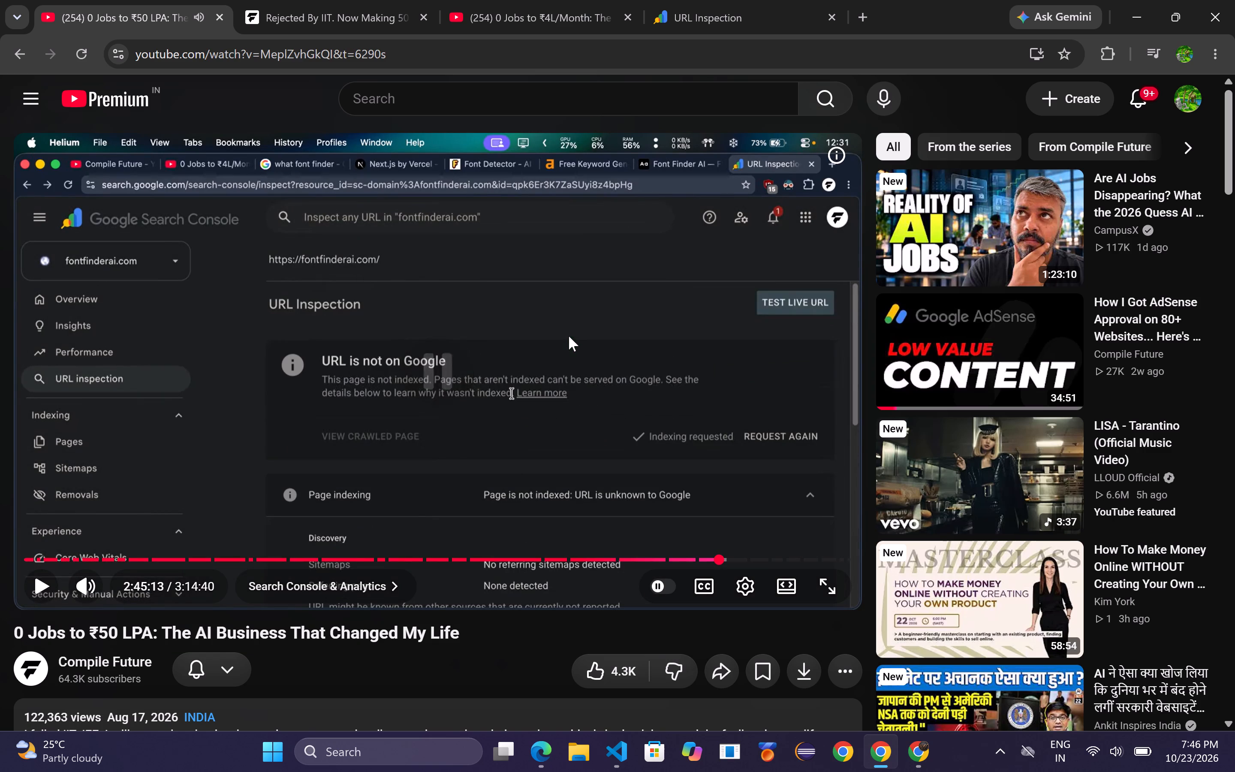
click(720, 0)
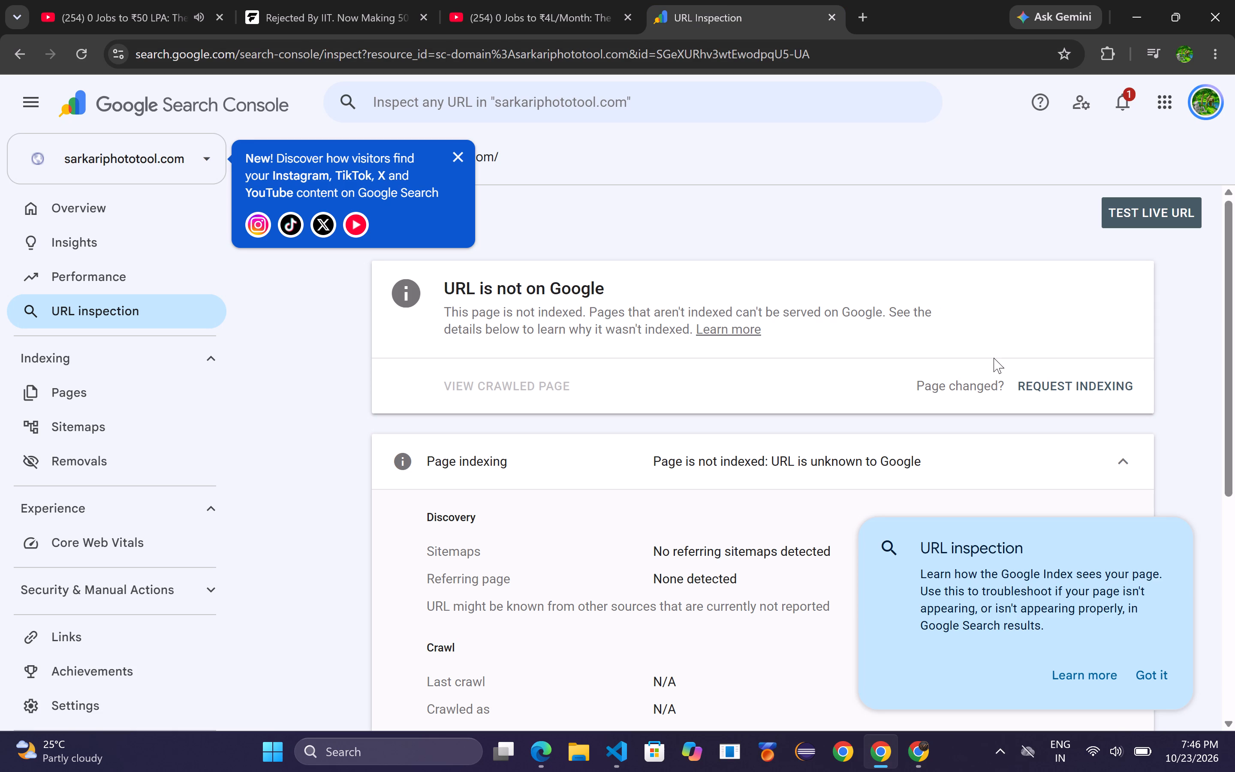
click(1042, 392)
click(458, 152)
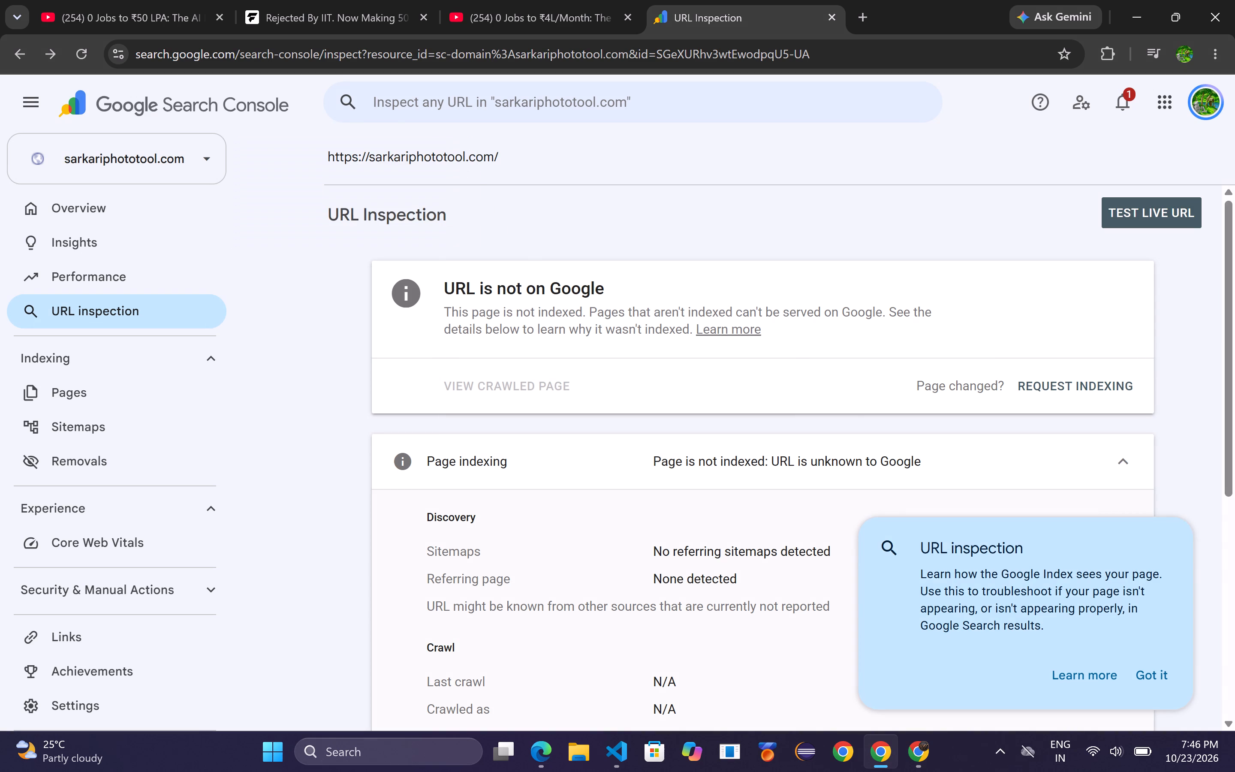
click(1147, 685)
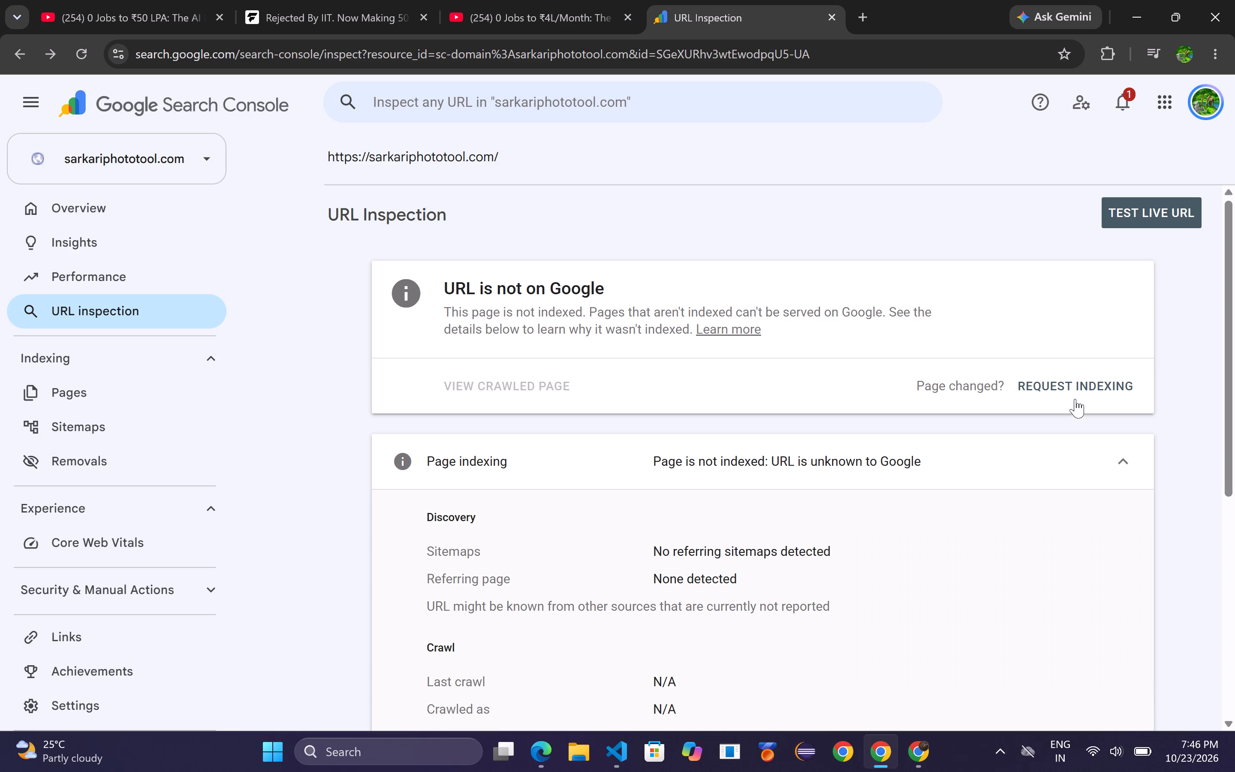
click(1068, 387)
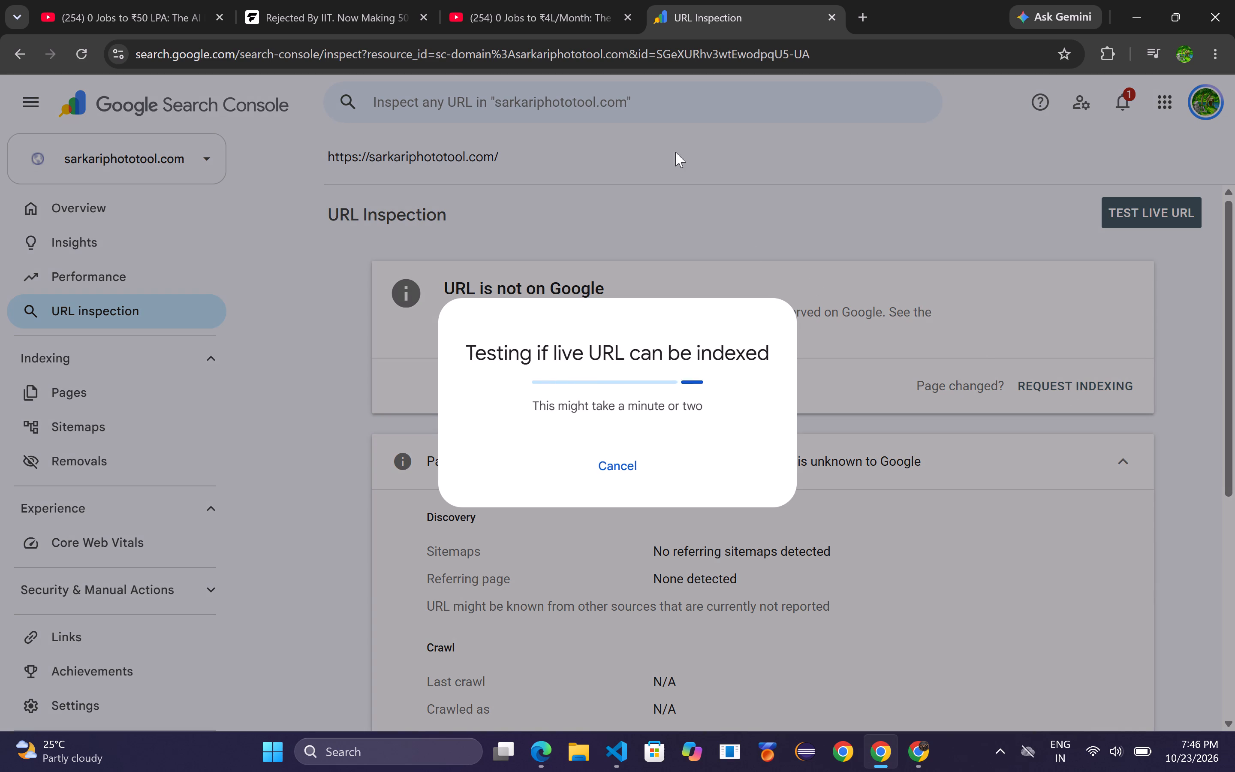
Return to the tutorial video and replay the last few seconds of its request-indexing segment, then pause it.
click(165, 0)
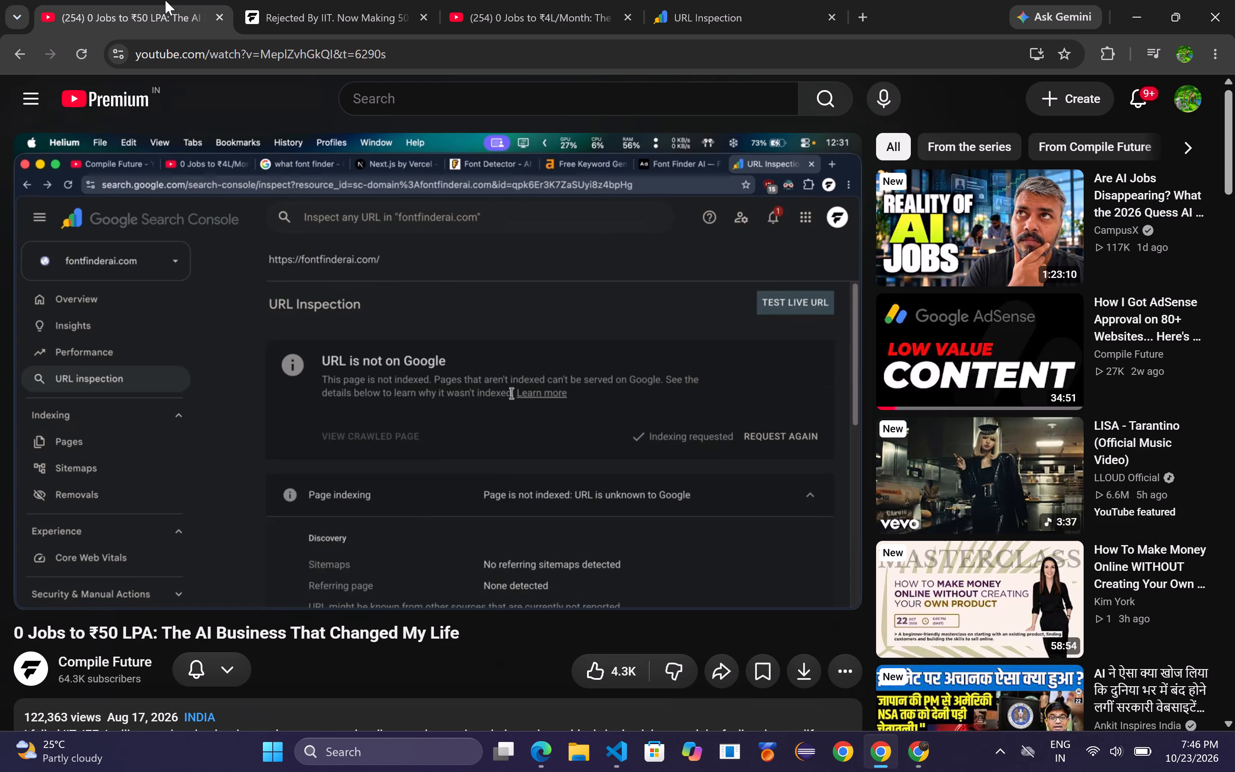
click(496, 361)
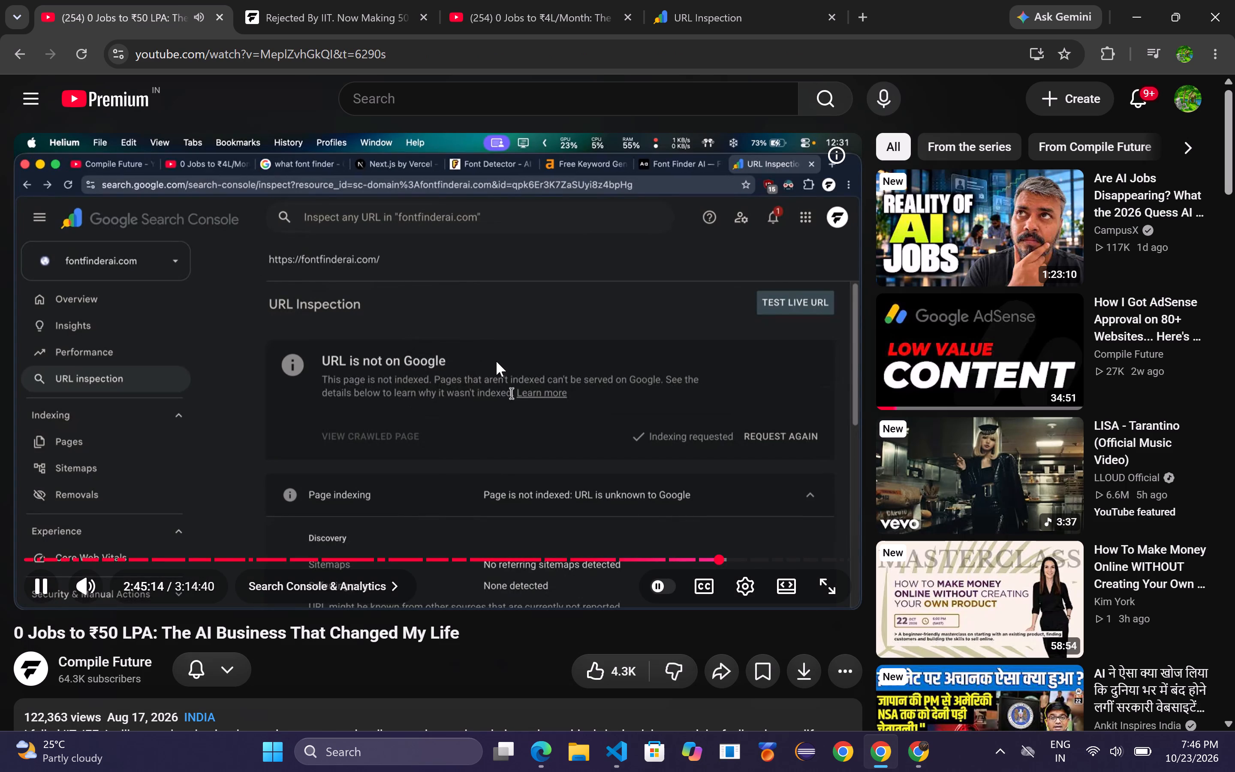
key(Left)
key(Left)
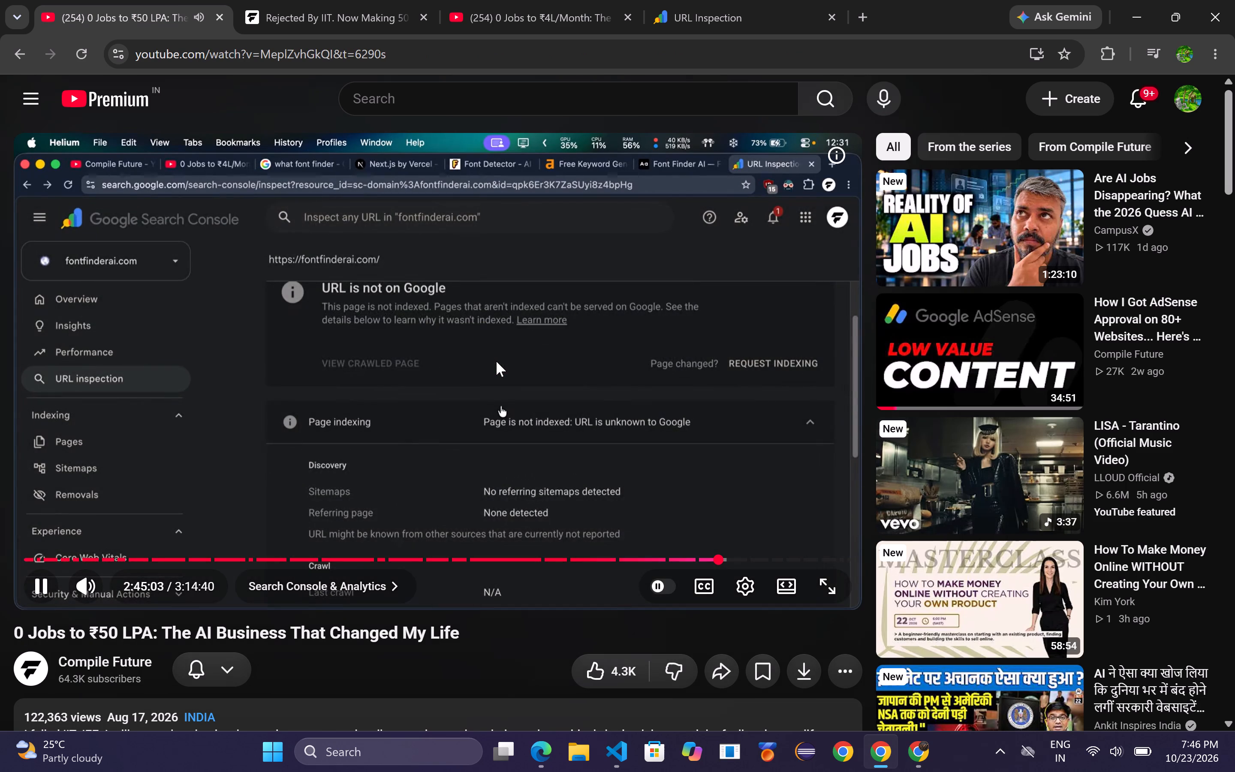
click(496, 361)
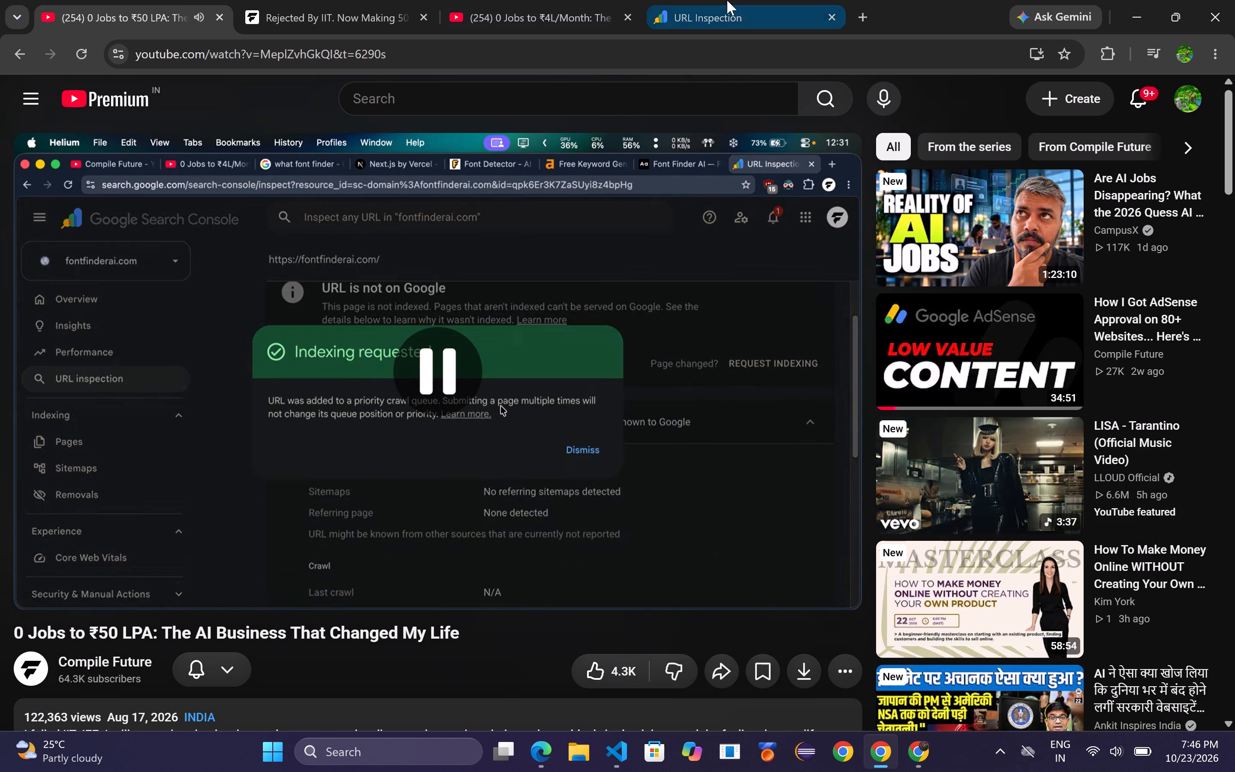
click(727, 0)
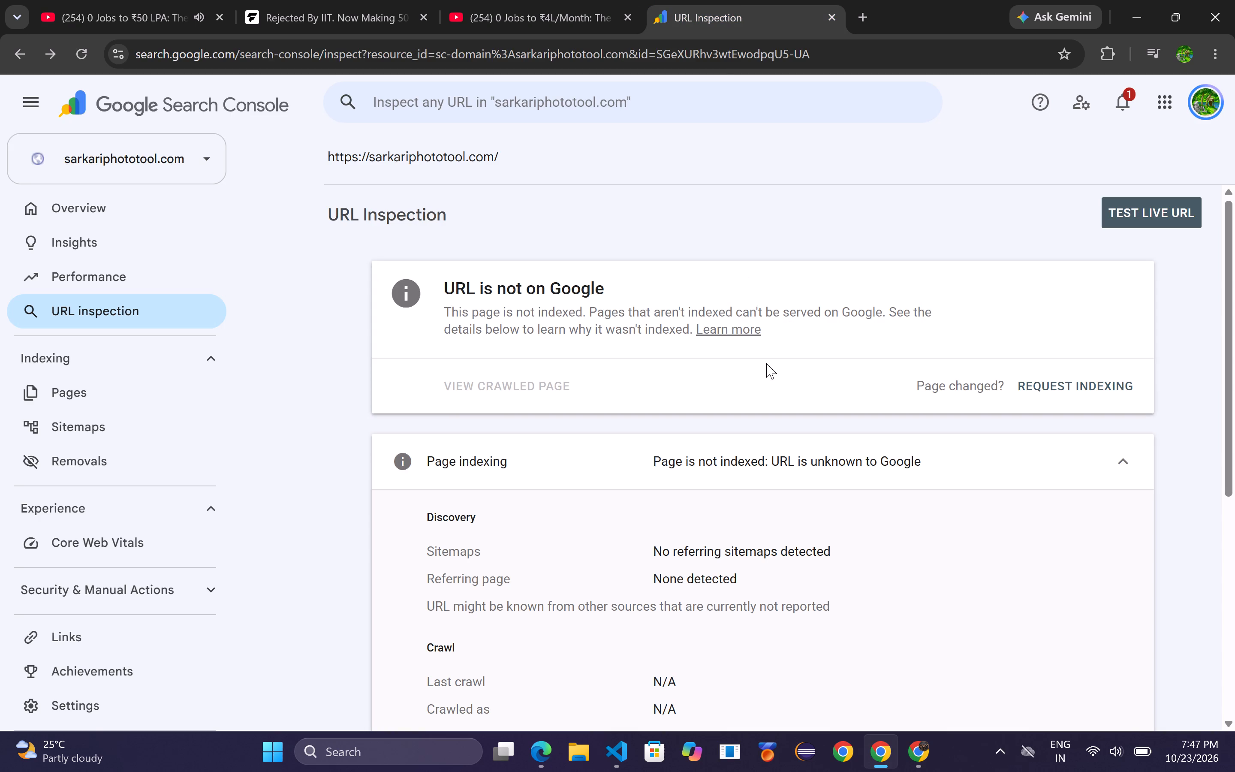
click(81, 57)
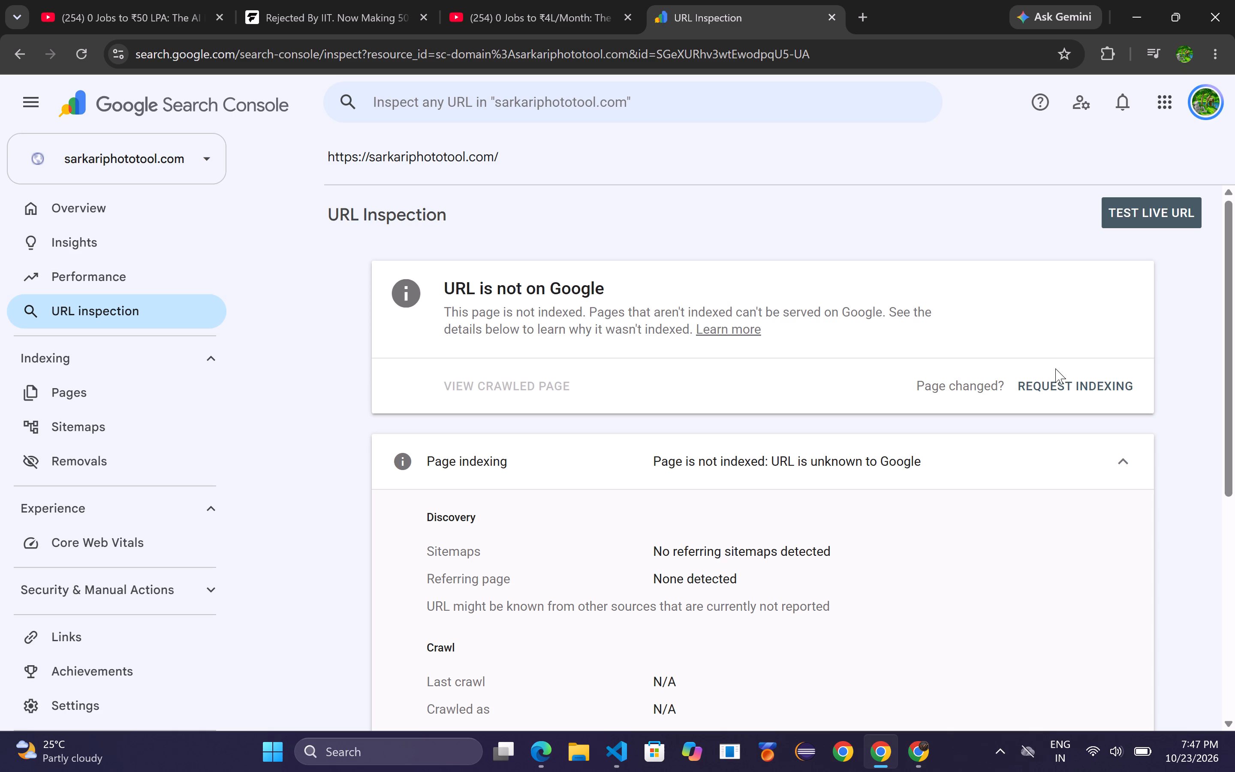
click(1052, 376)
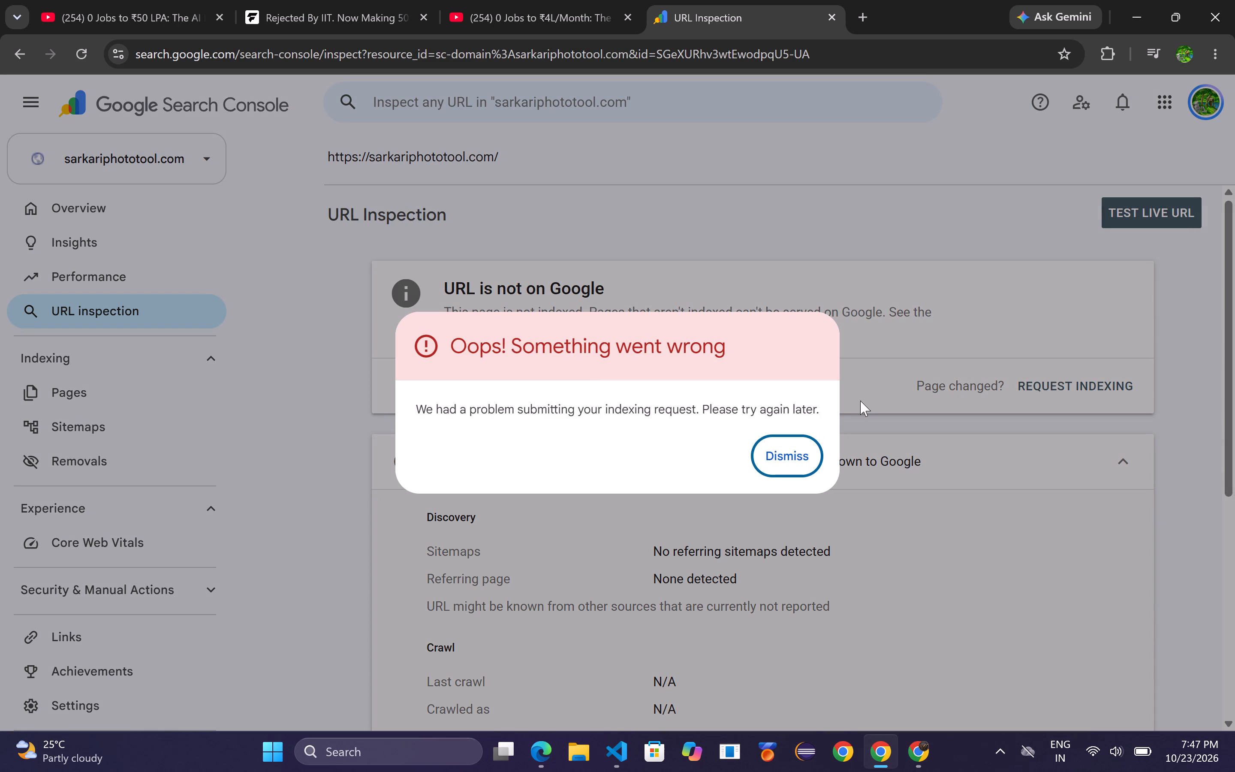
click(799, 464)
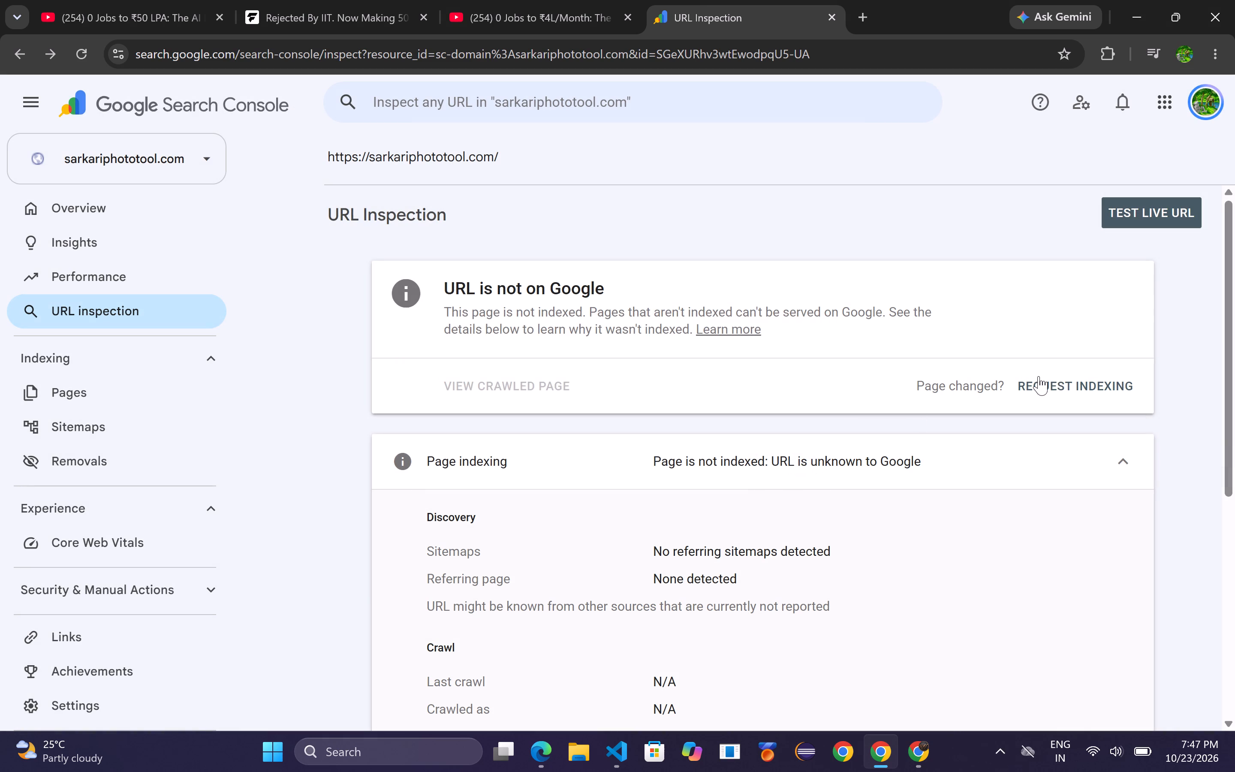
click(1040, 376)
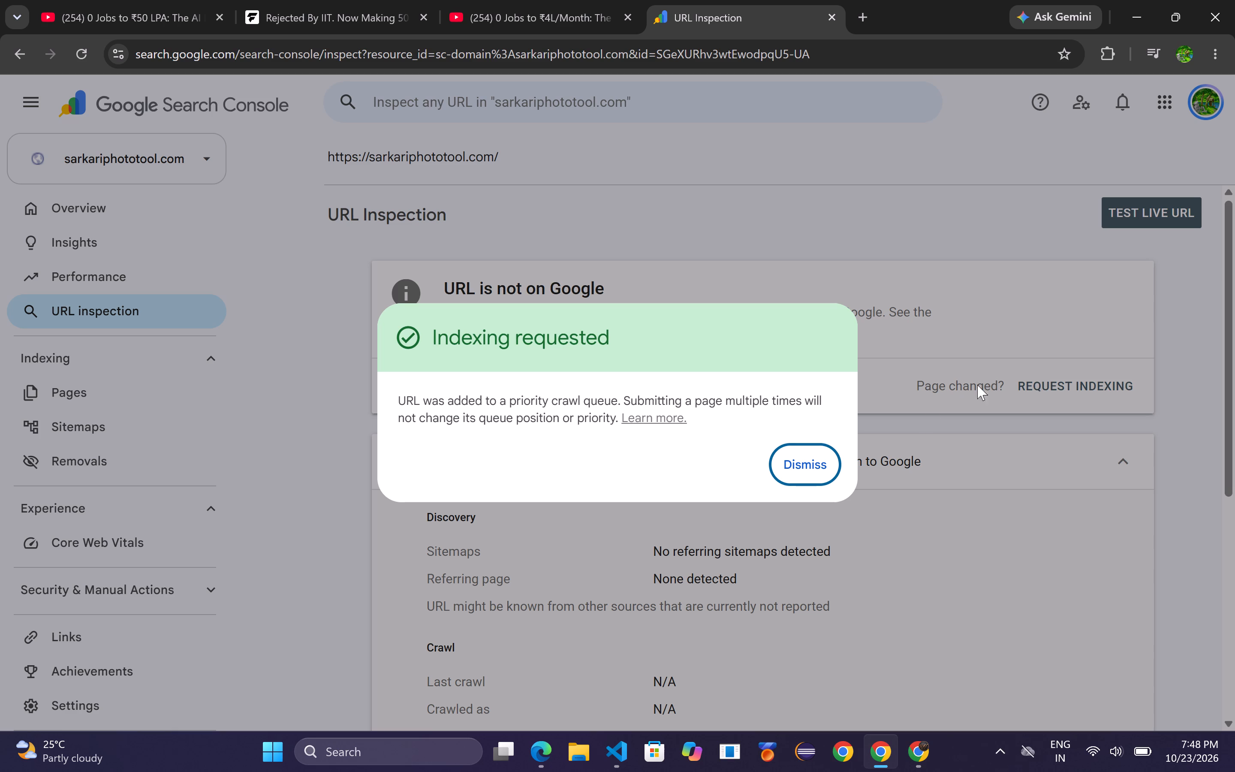
click(820, 467)
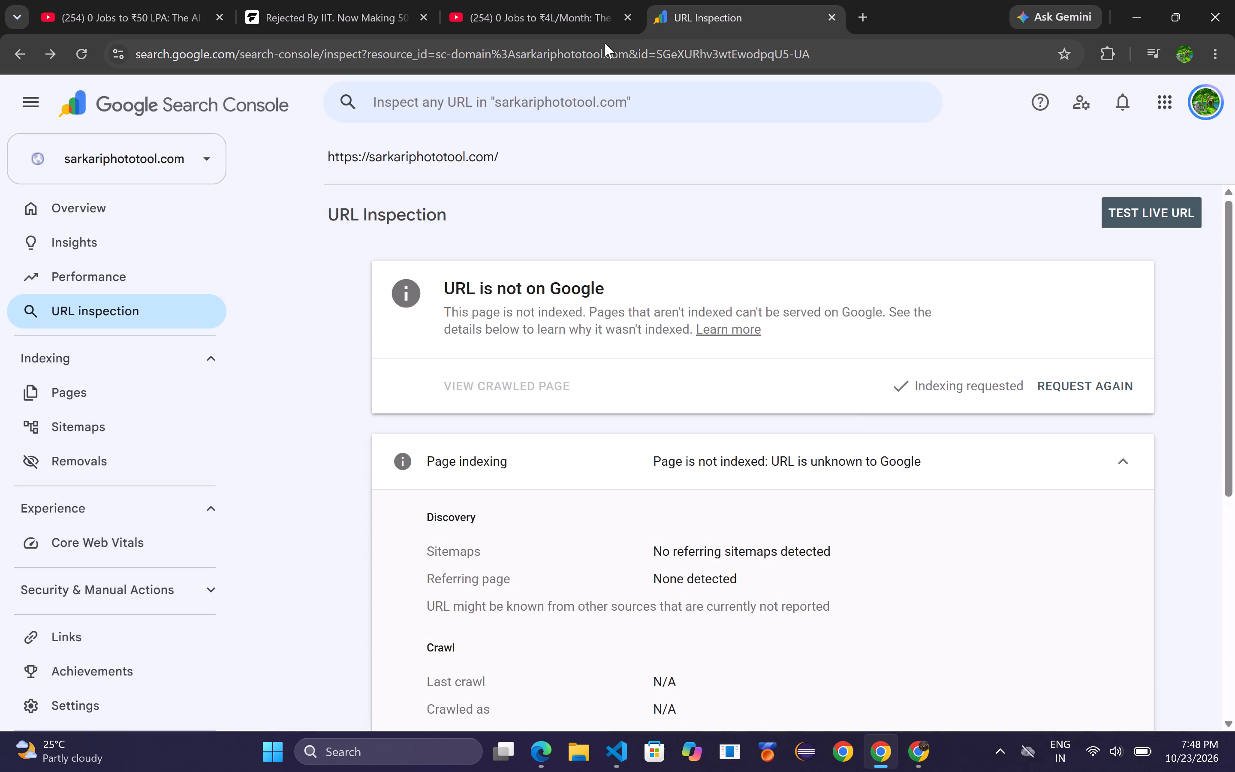
Return to the tutorial video and resume playing its Search Console & Analytics chapter after the indexing request.
click(98, 0)
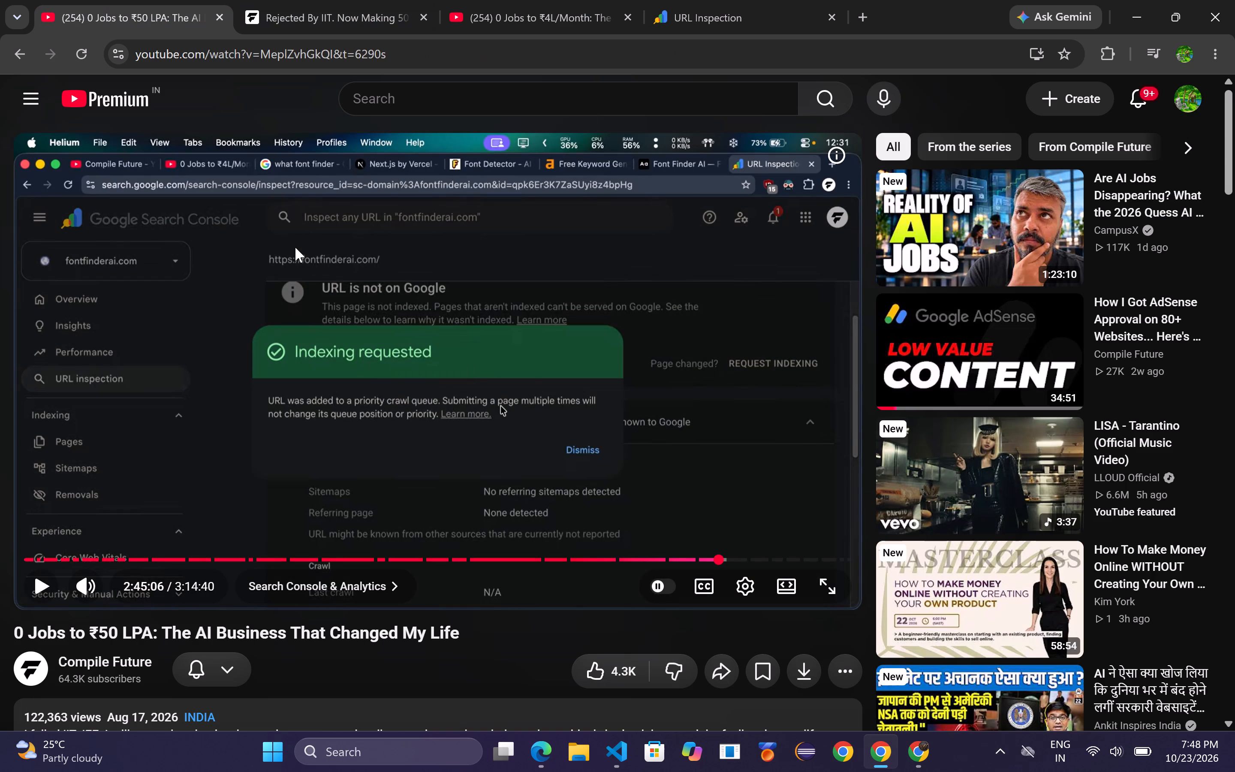
click(295, 247)
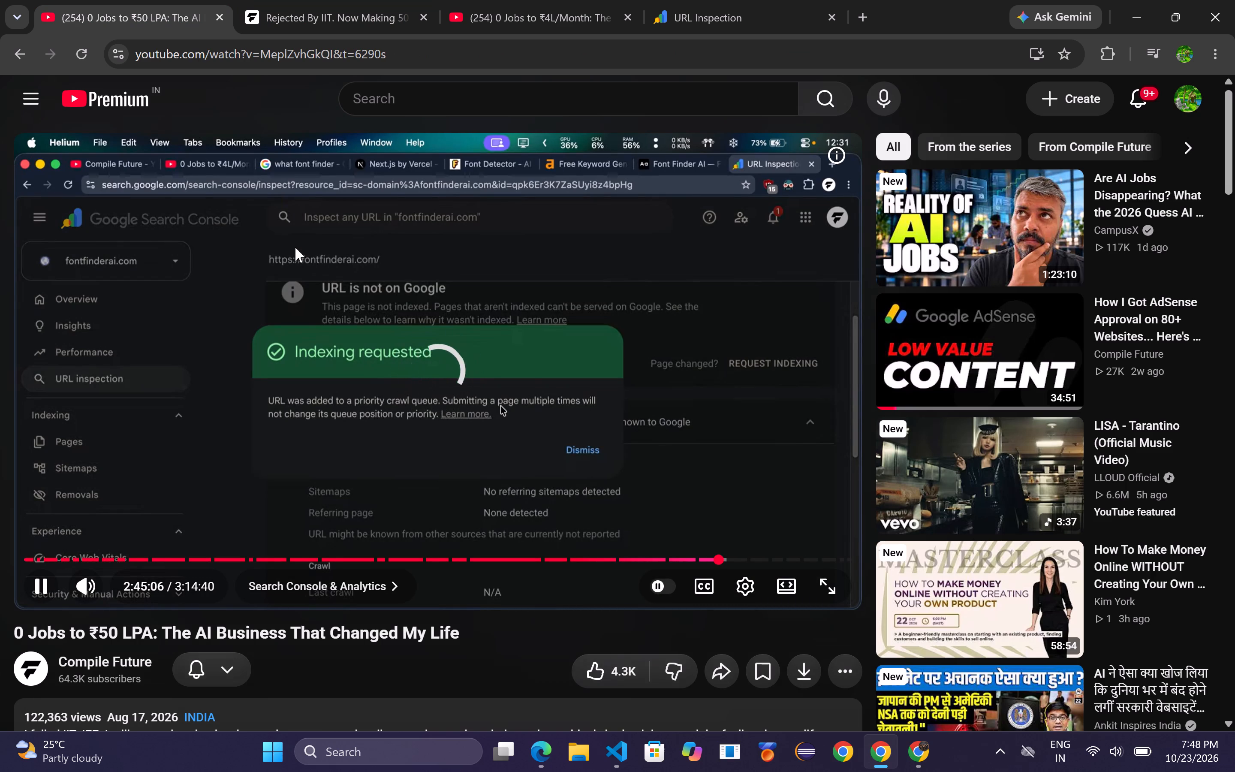
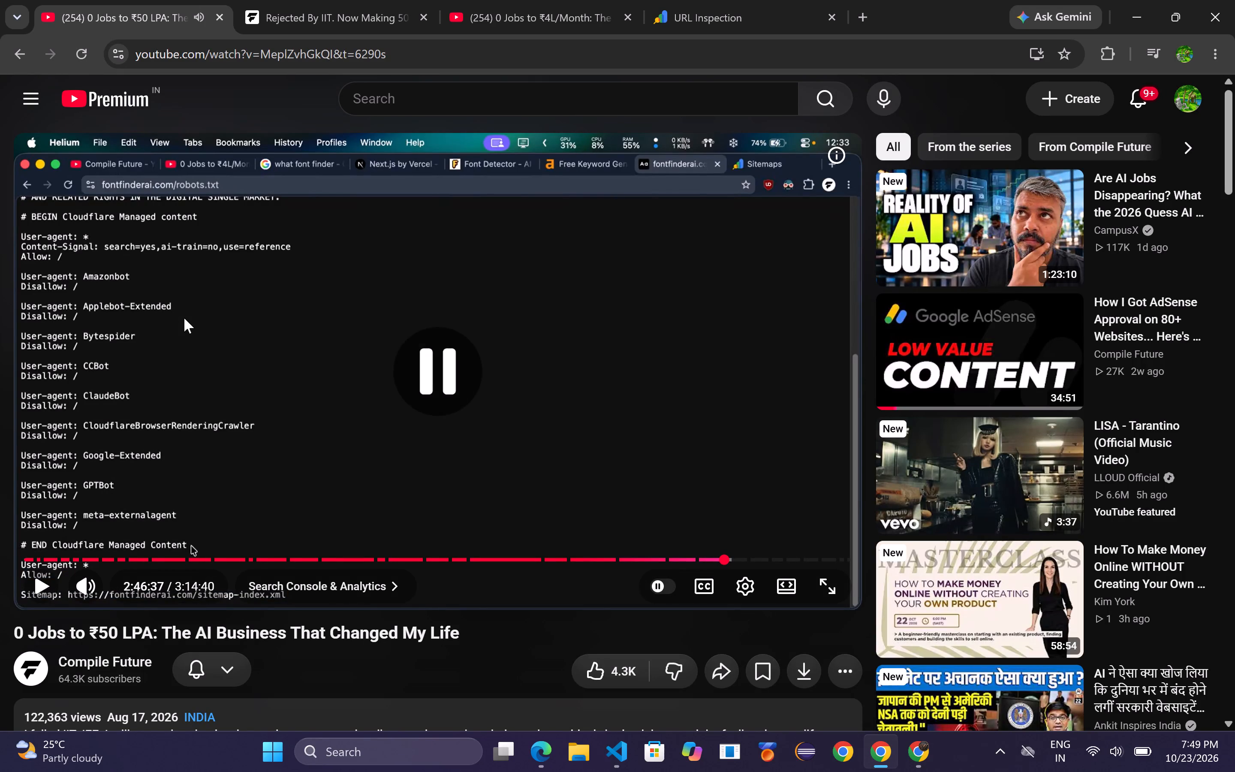
Rewind the tutorial video slightly, replay its Sitemaps and robots.txt segment, and pause it.
key(Left)
key(Left)
key(space)
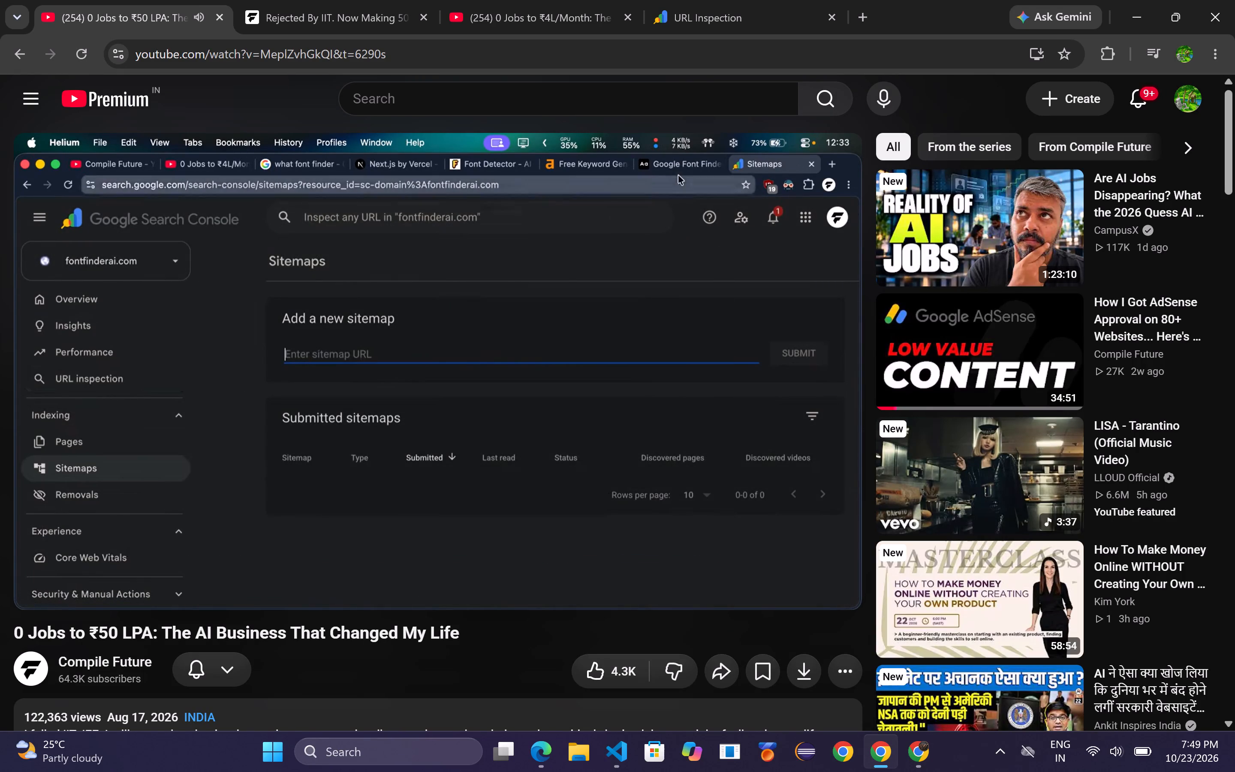
click(116, 340)
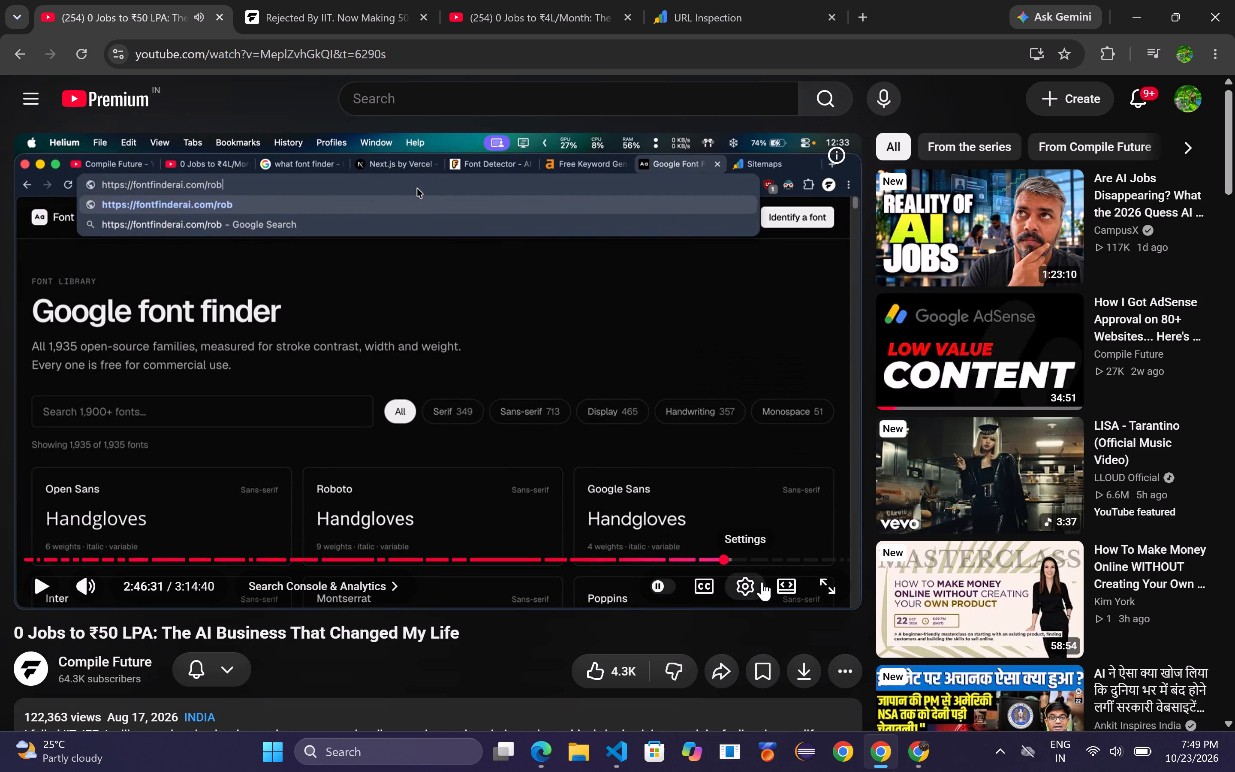
Set the tutorial video's playback speed to 1.25.
click(744, 587)
click(740, 497)
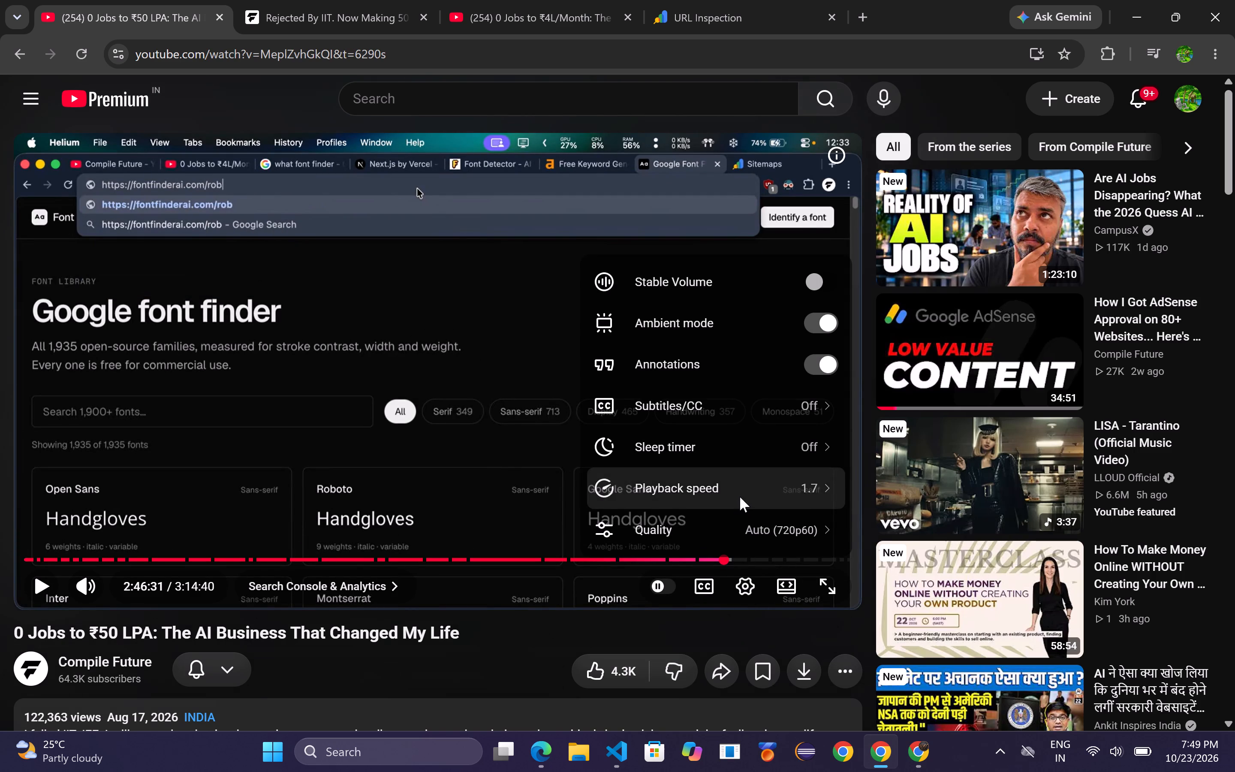
click(645, 517)
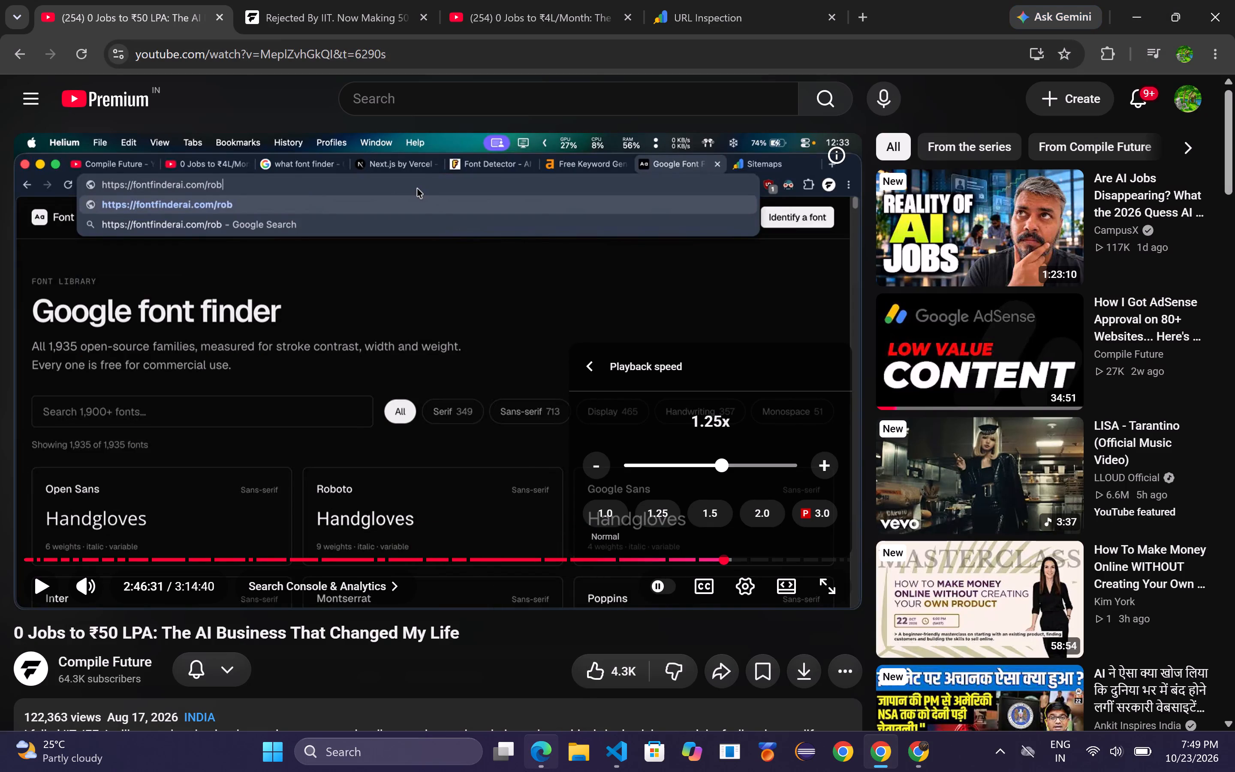
click(527, 771)
click(1171, 14)
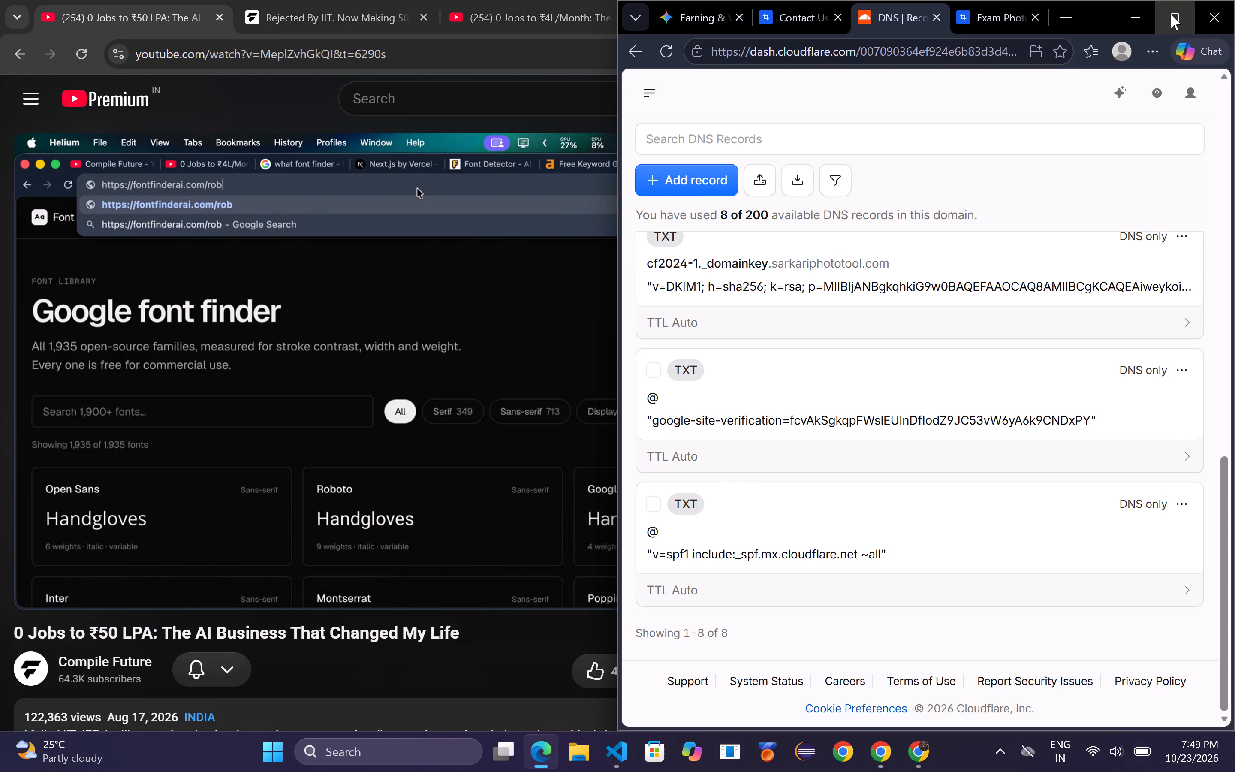
click(699, 11)
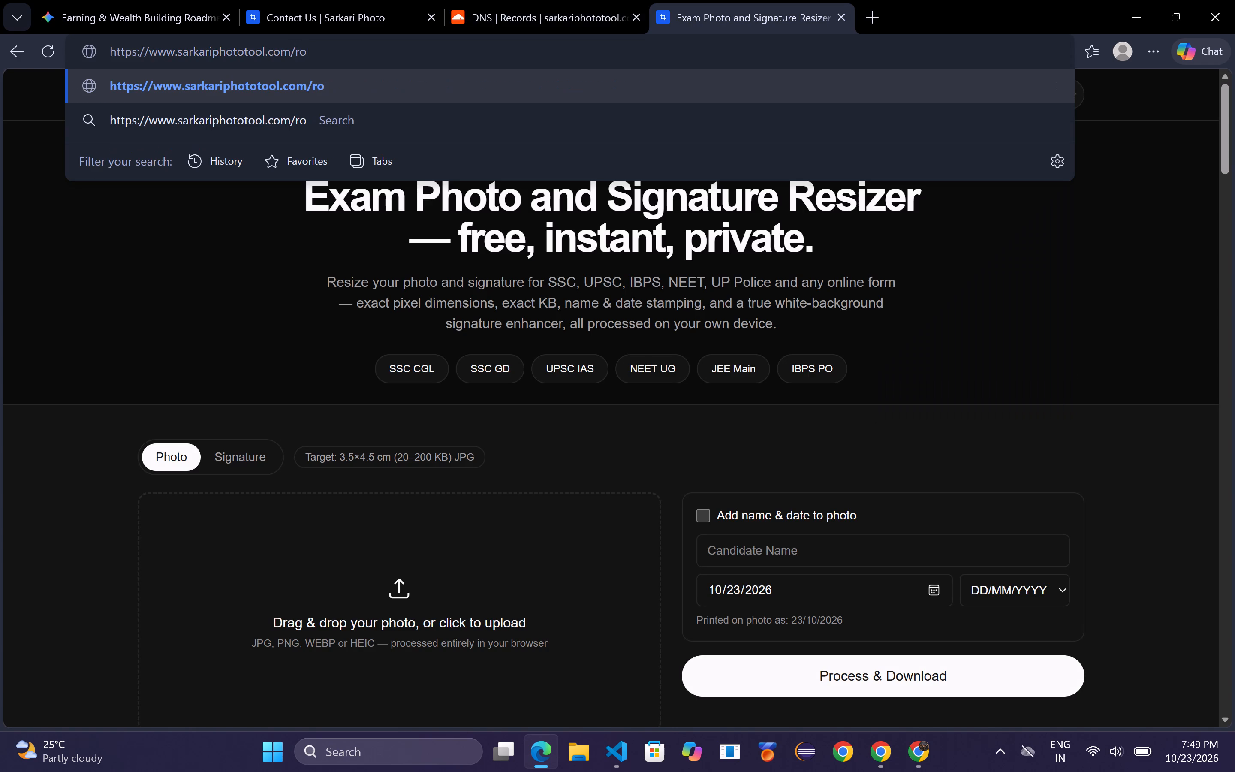
text(bots.txt)
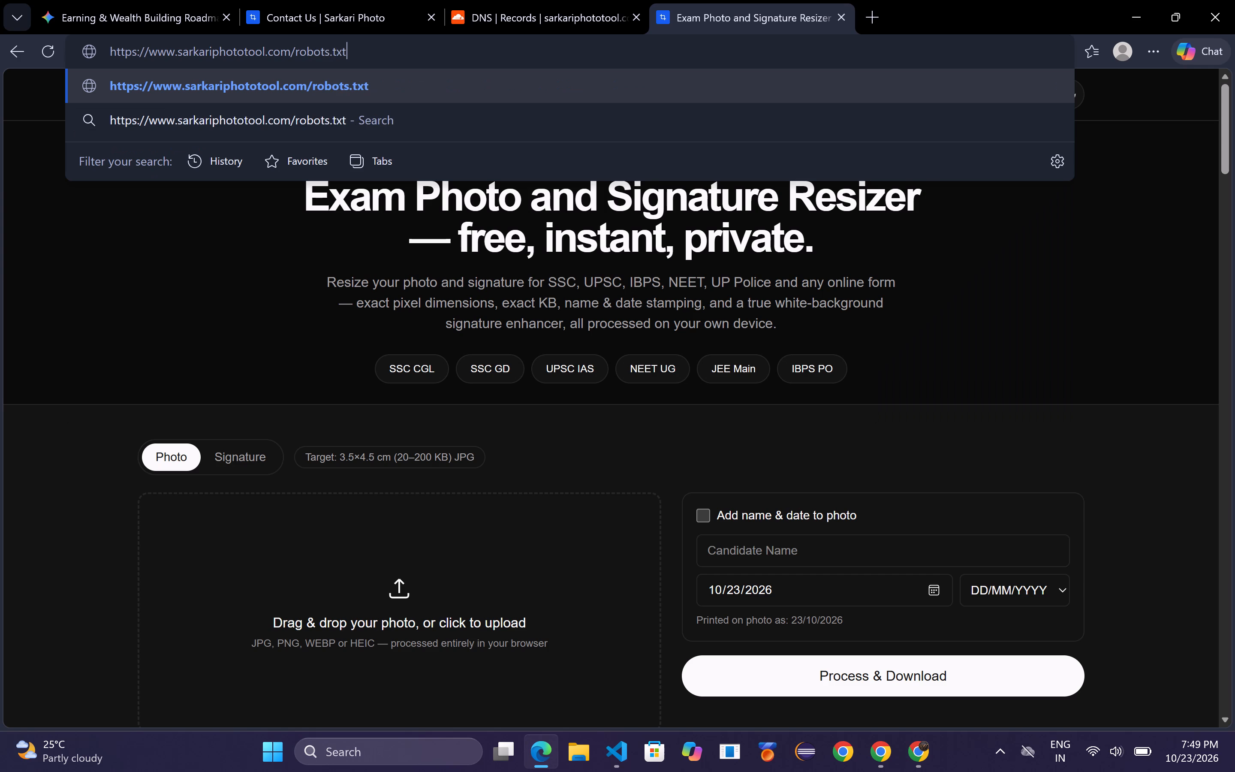
key(Return)
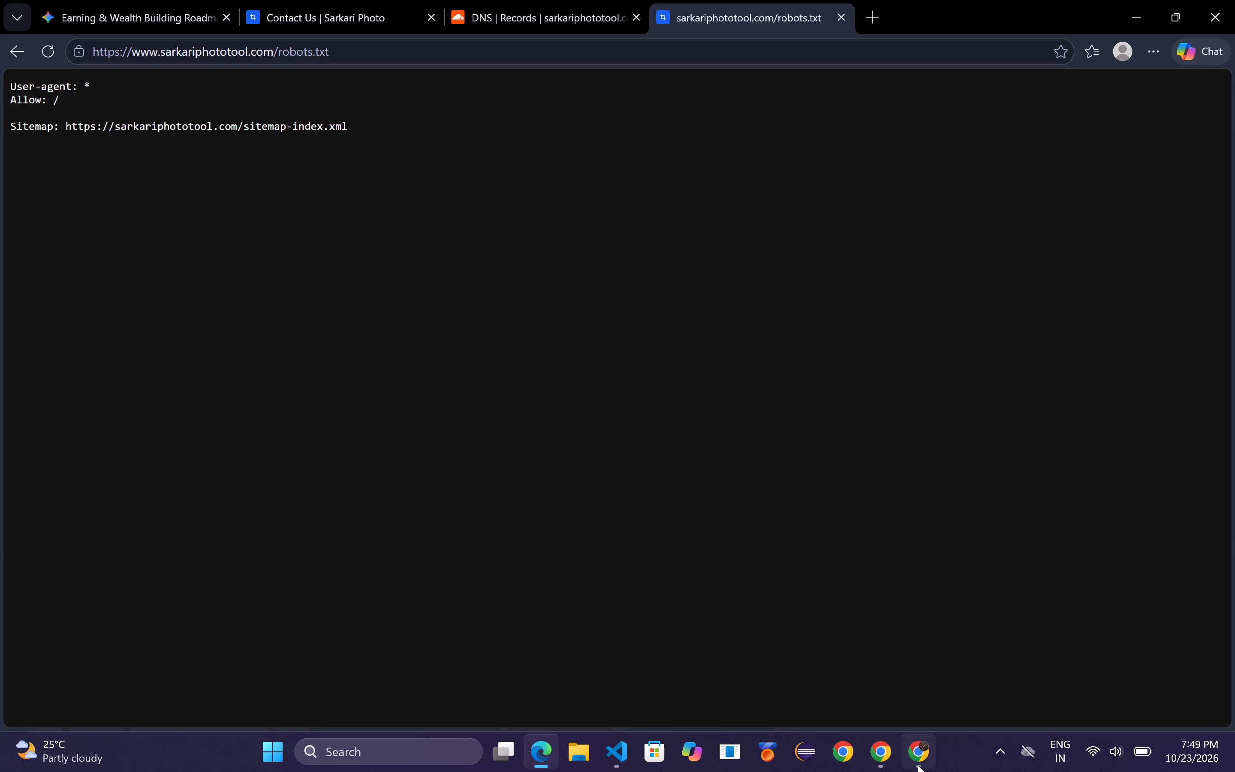
Return to the tutorial video in Chrome and watch how the sitemap URL is taken from robots.txt, then pause it.
click(816, 611)
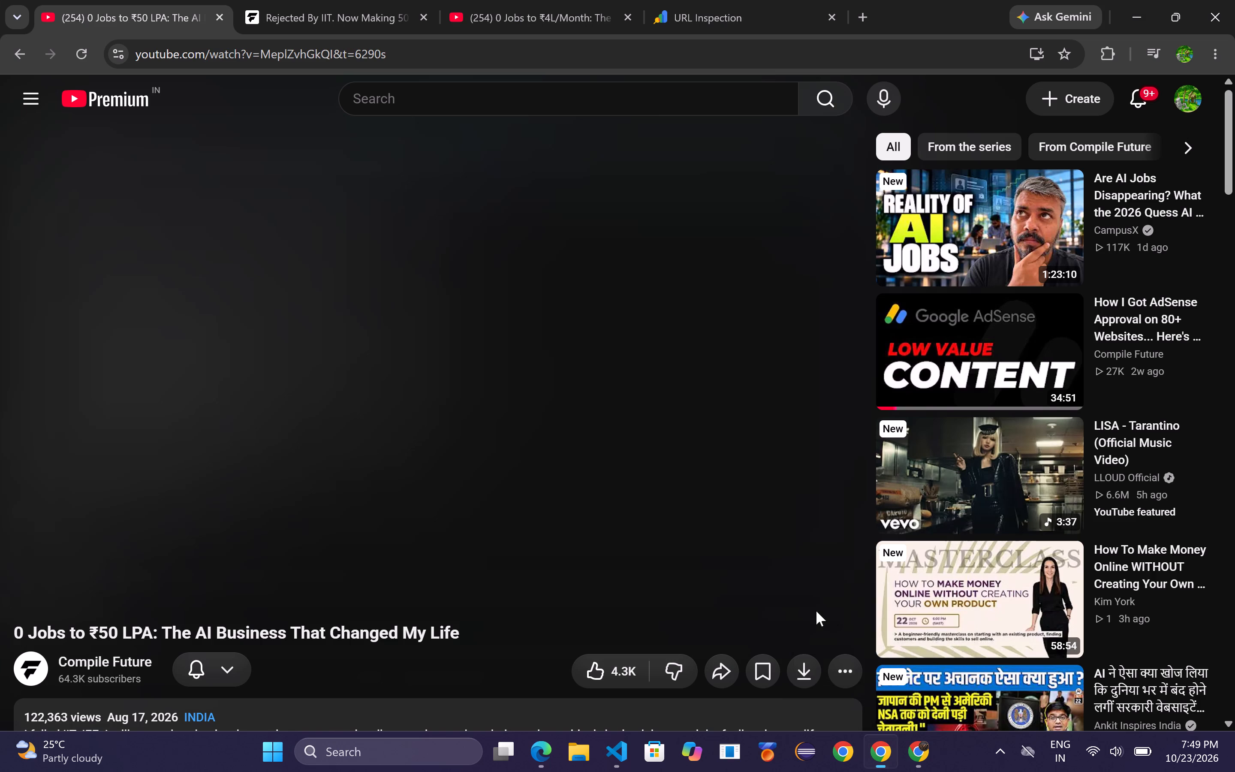
click(487, 360)
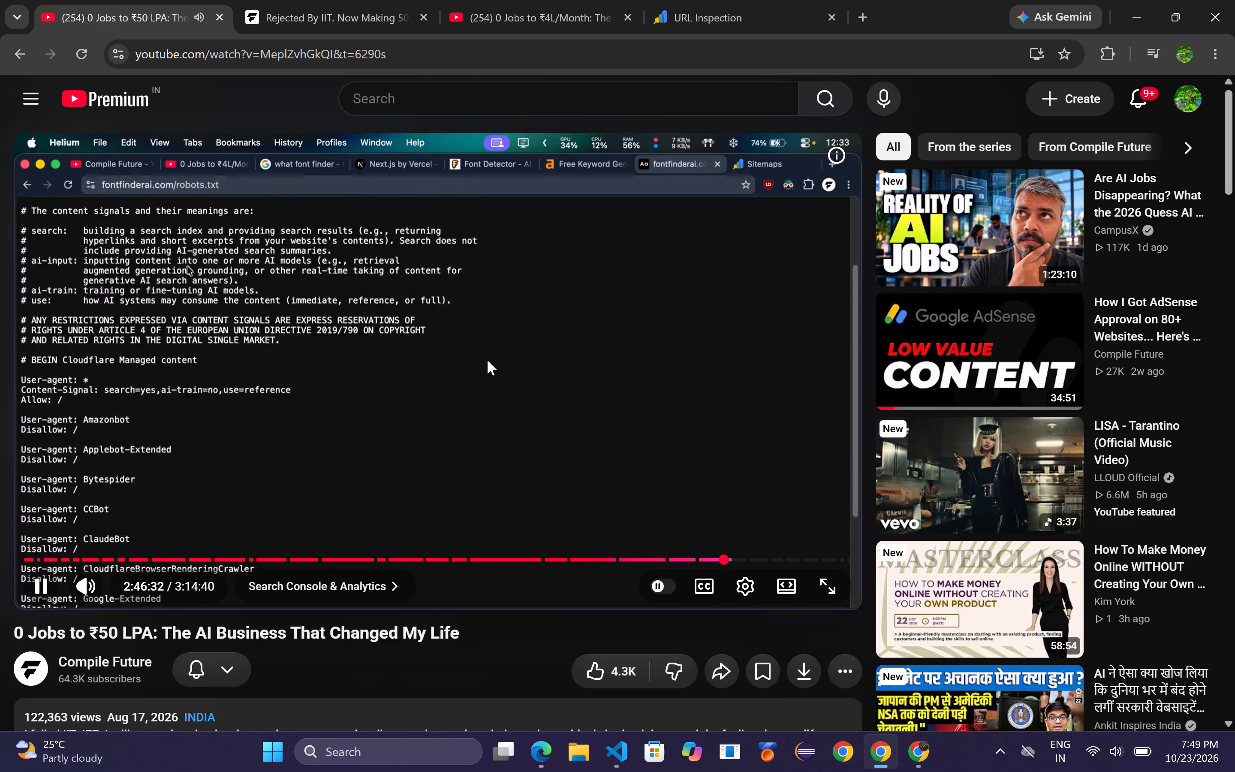
click(487, 360)
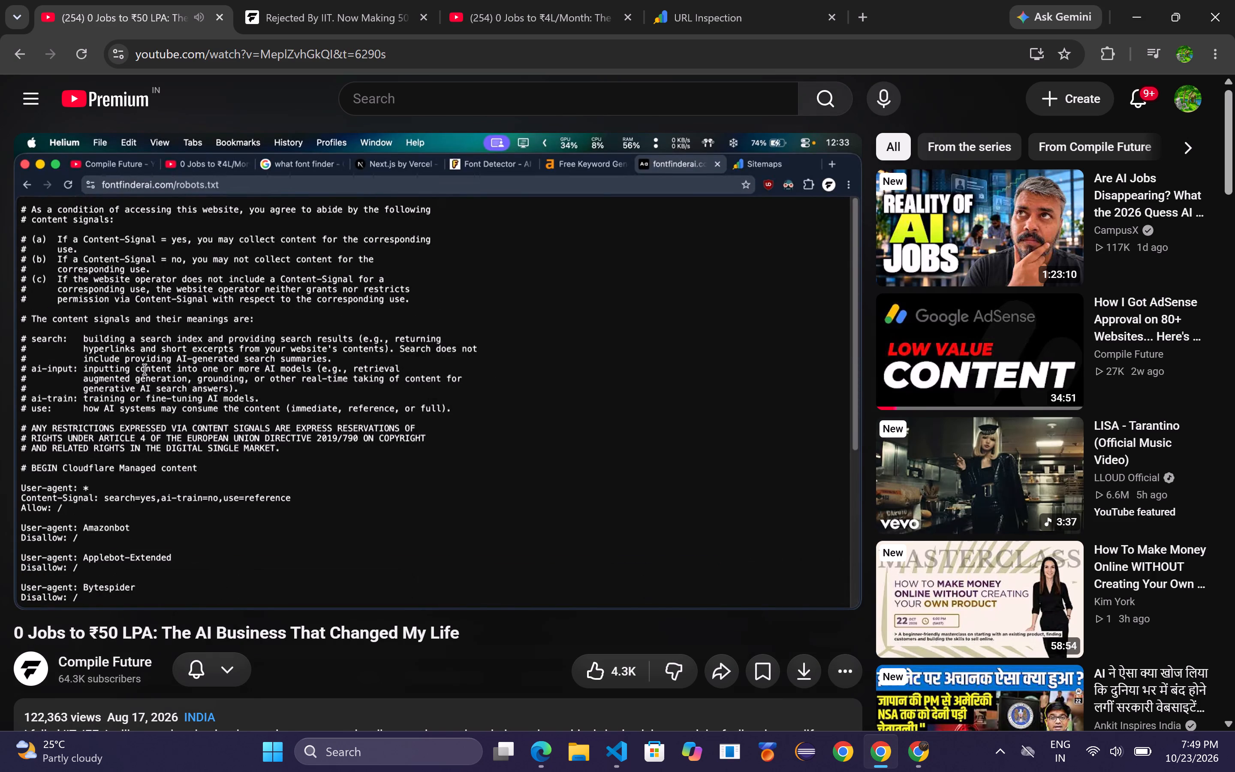
click(487, 360)
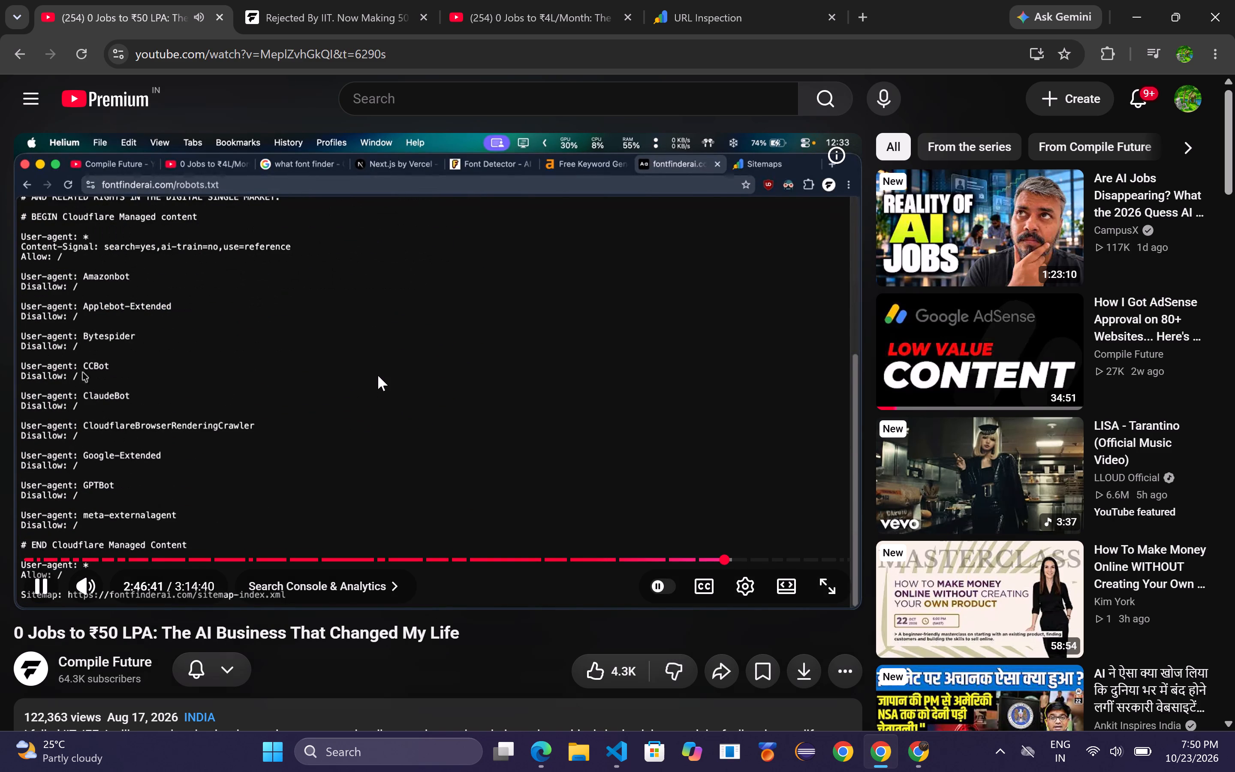
click(378, 375)
click(378, 375)
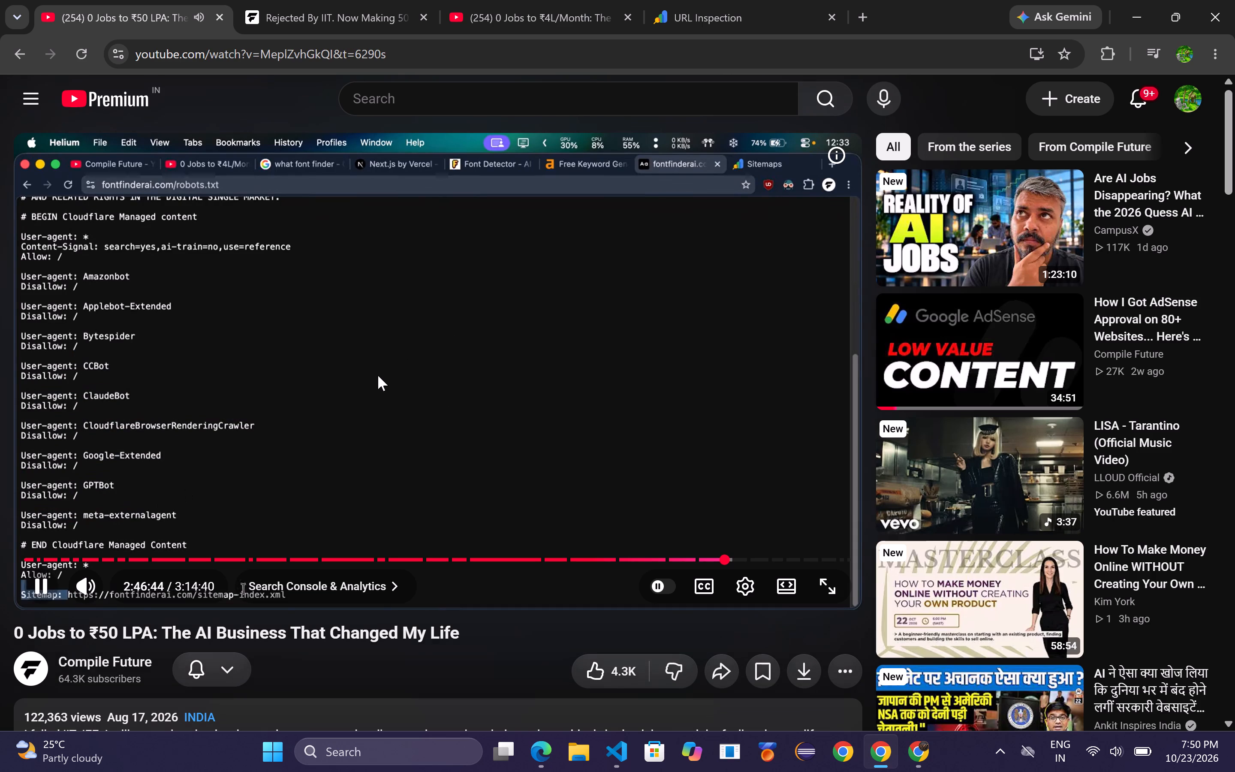
click(378, 375)
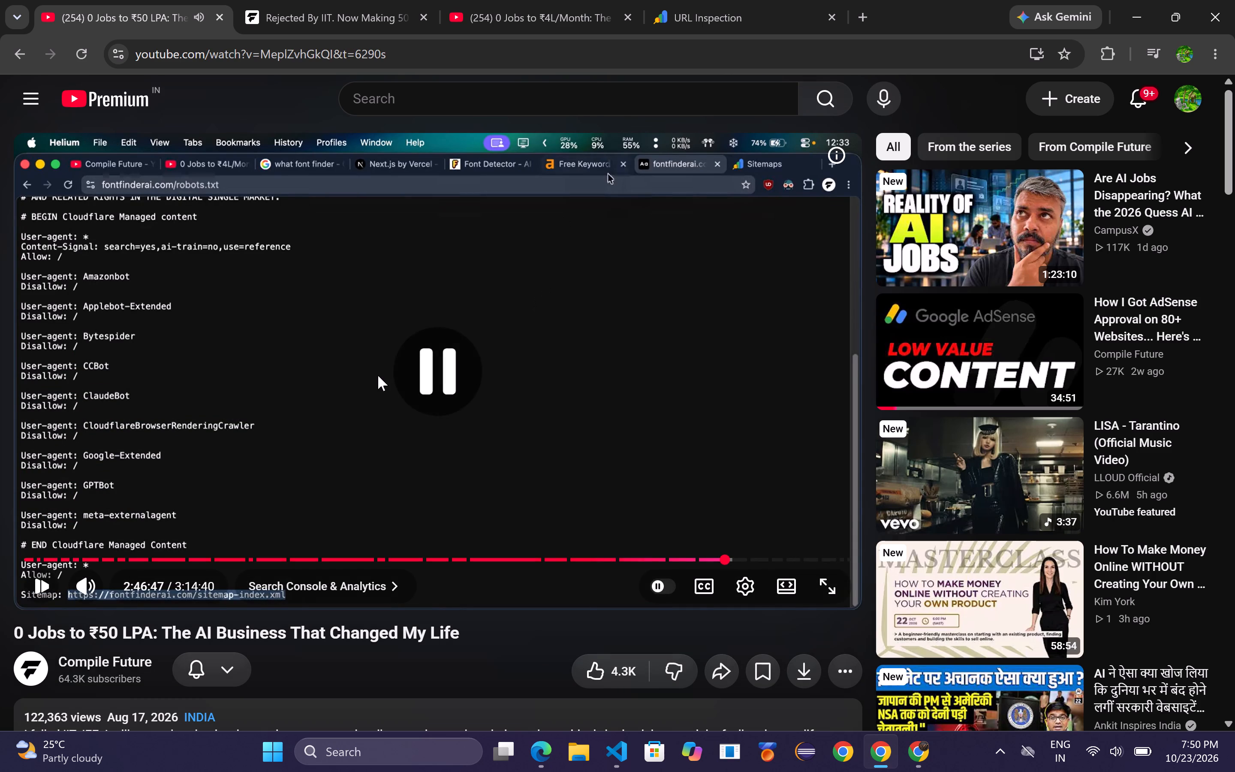
click(642, 663)
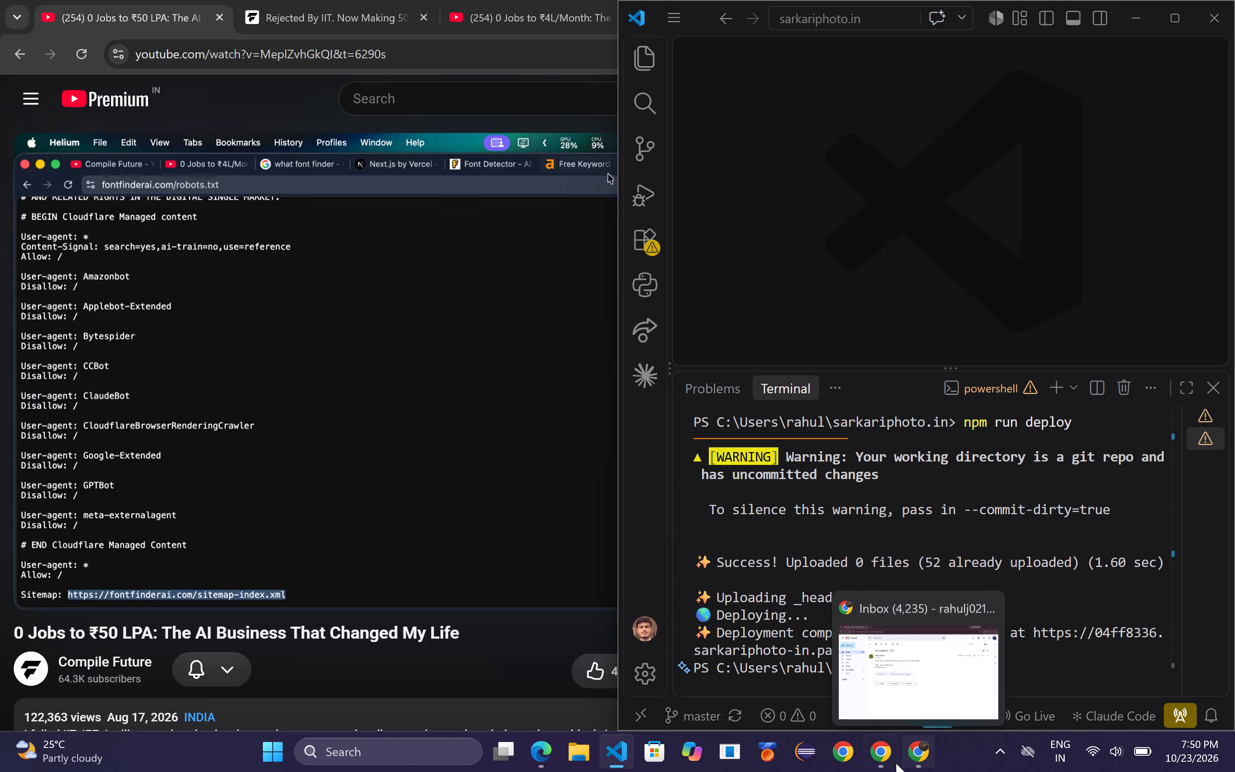
click(543, 754)
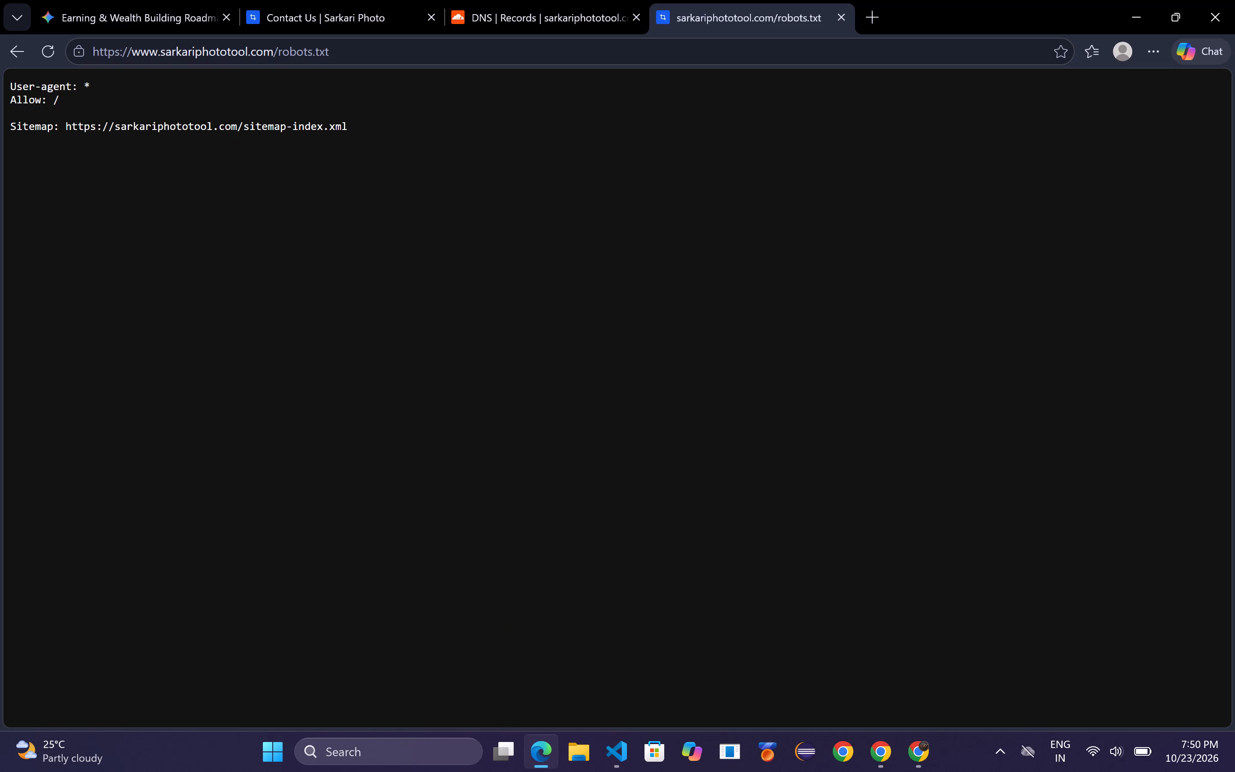
drag(66, 125, 363, 133)
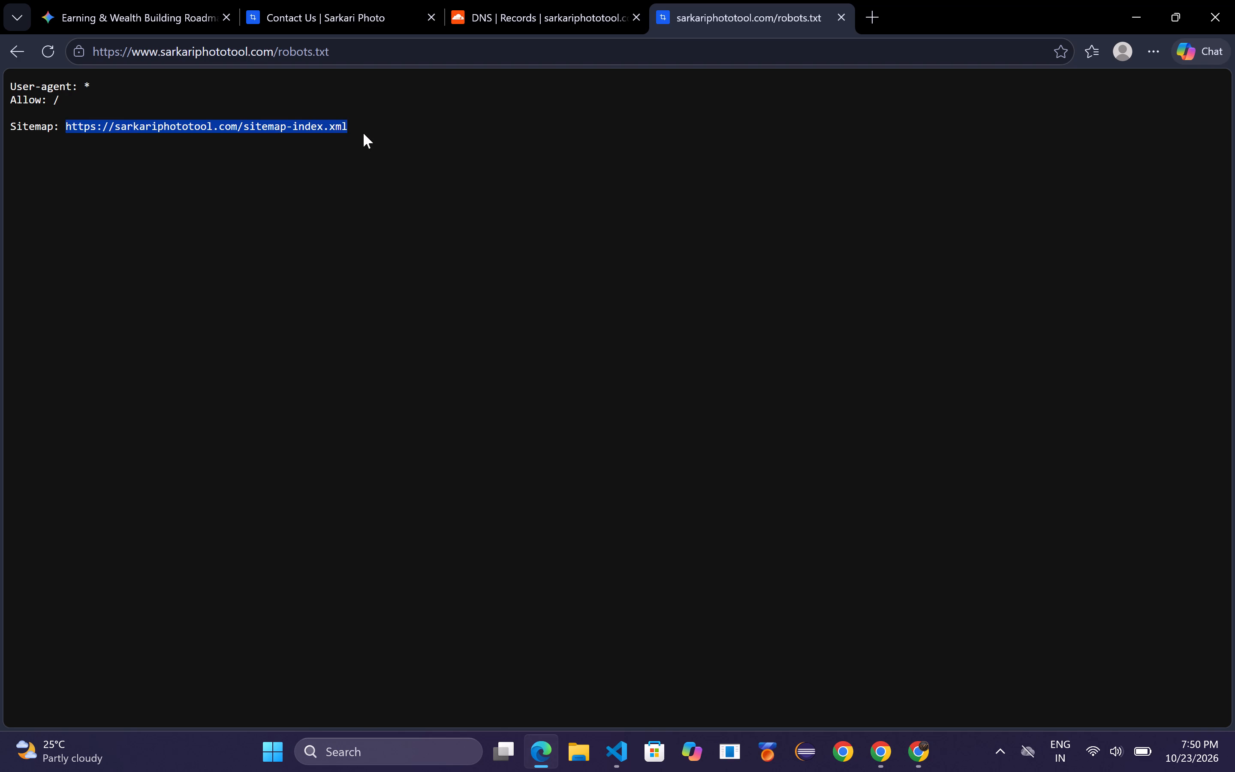
drag(363, 133, 363, 133)
key(ctrl+c)
Switch back to the Chrome window holding the tutorial video and Search Console.
click(896, 758)
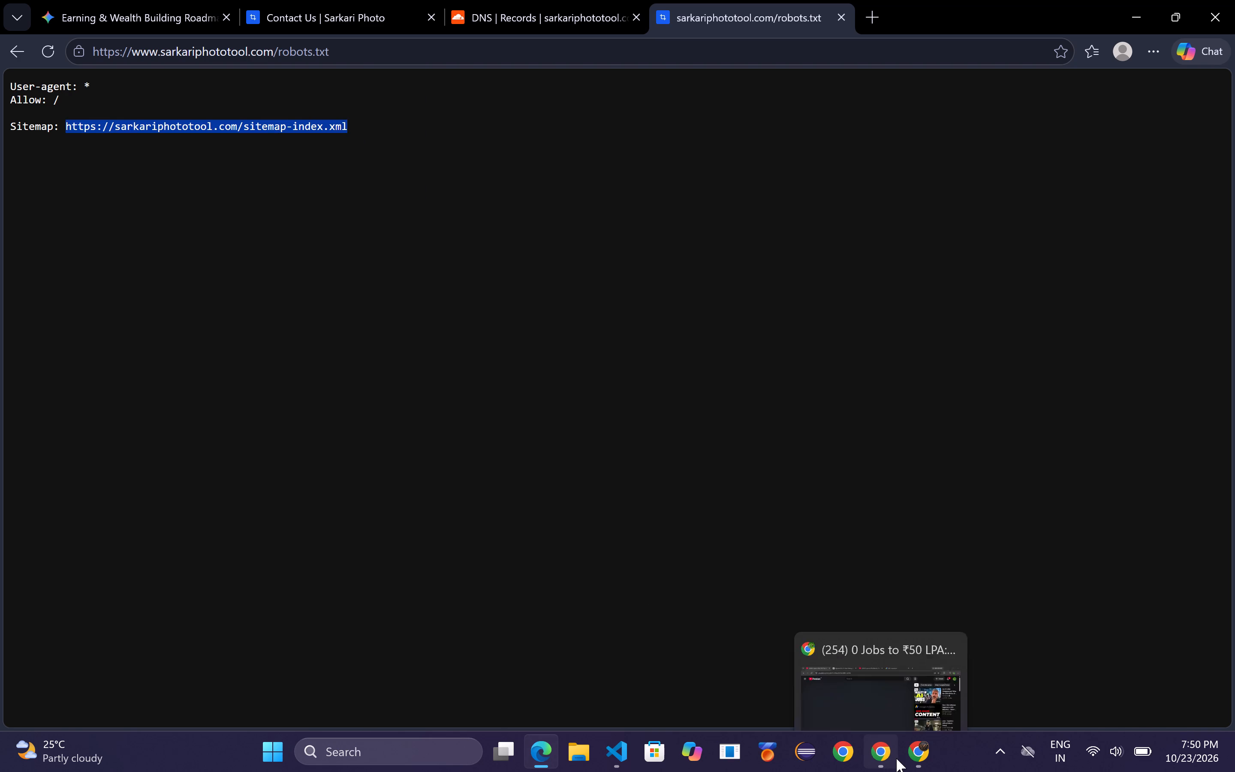
Resume the tutorial video to watch the sitemap-index.xml address being opened in a new tab, then pause it.
click(492, 269)
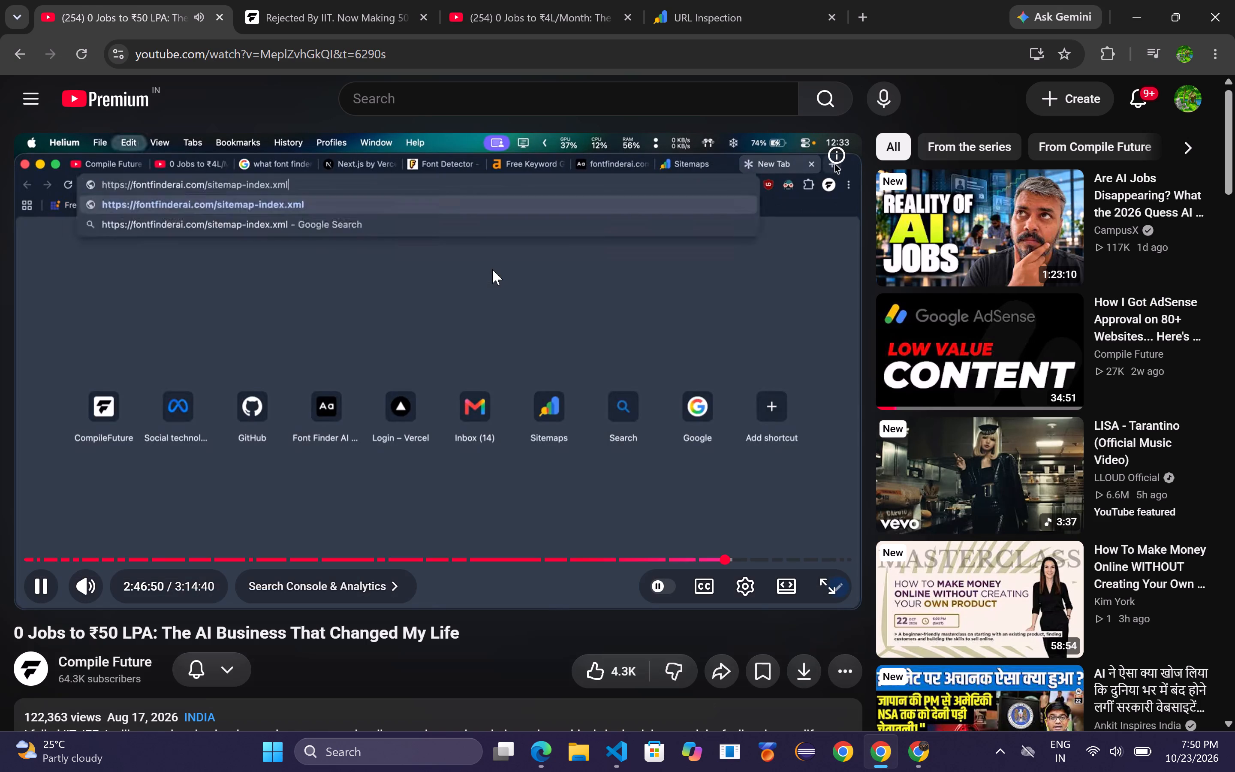
click(492, 269)
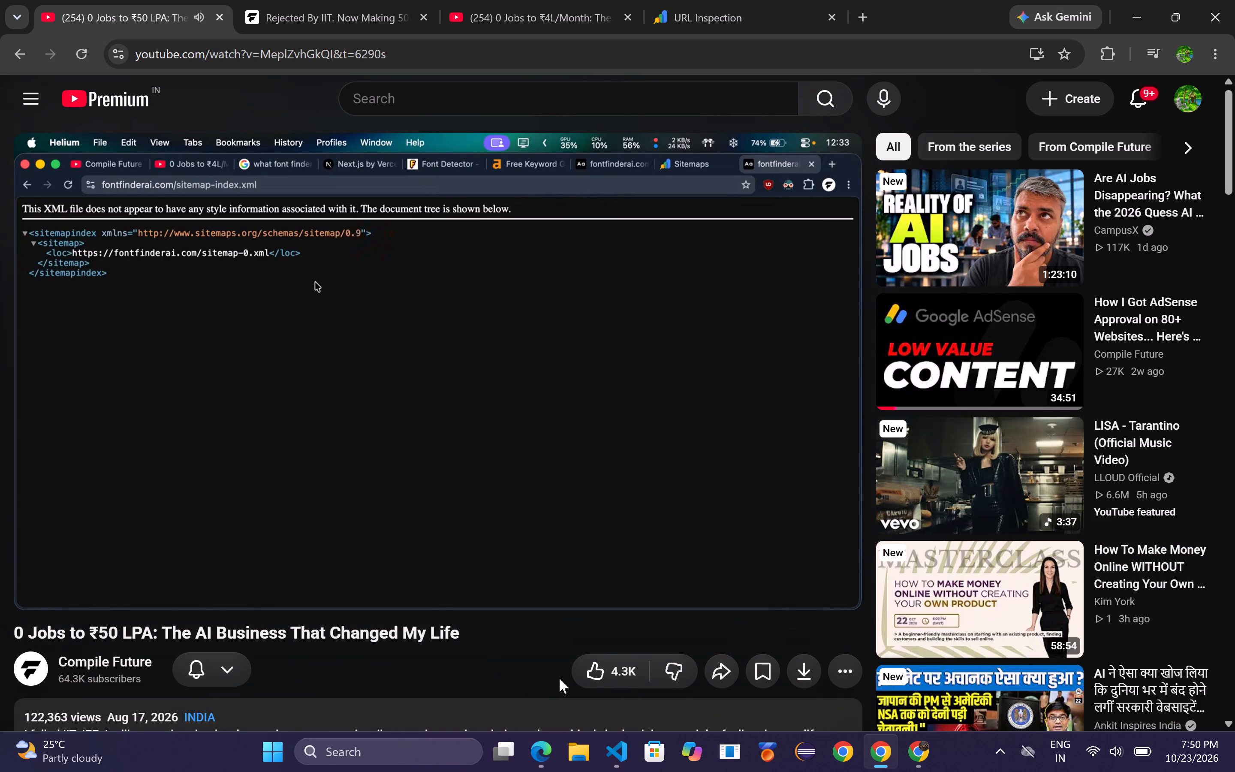
click(539, 758)
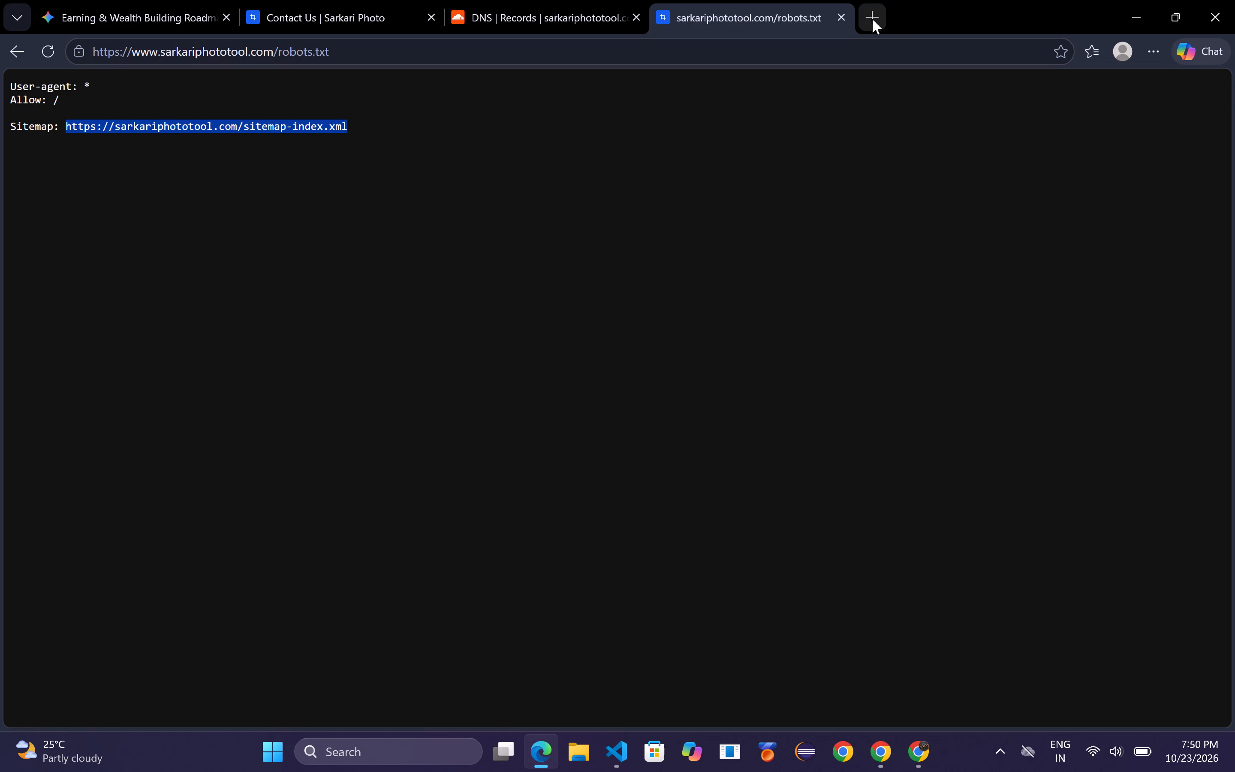
click(872, 19)
key(ctrl+v)
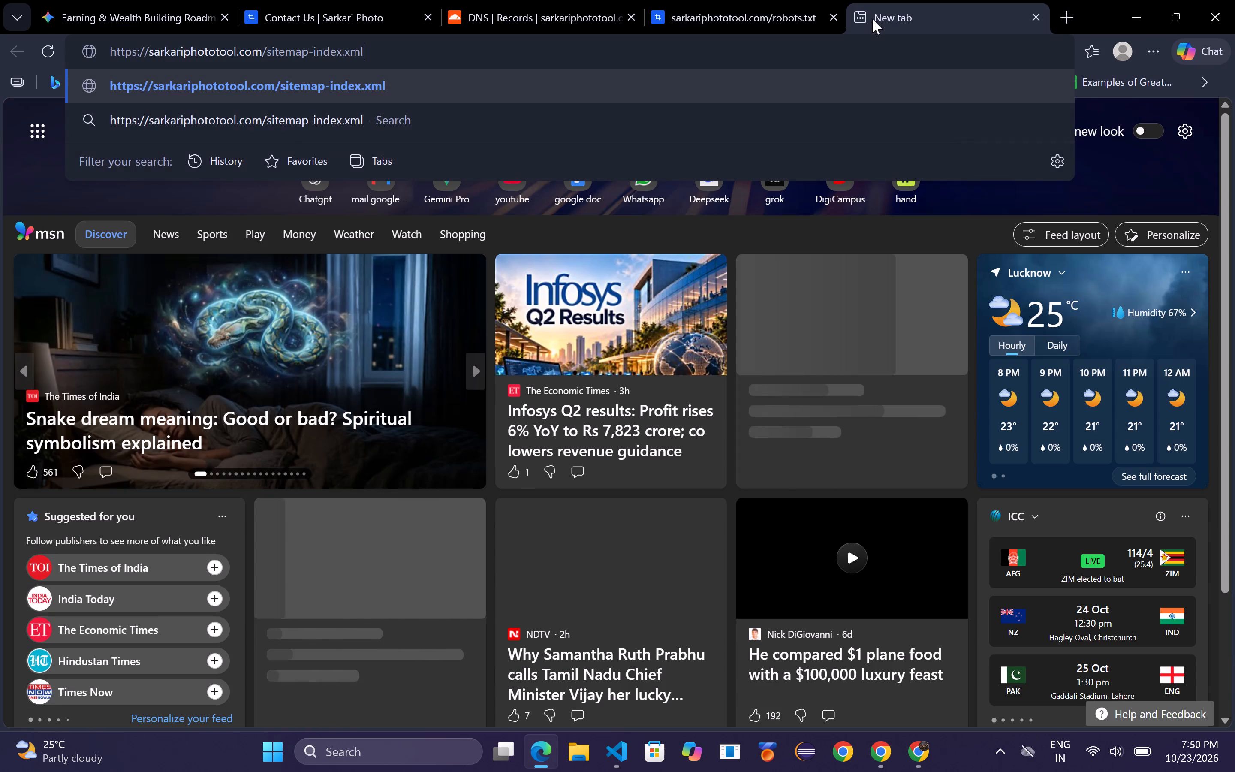
key(Return)
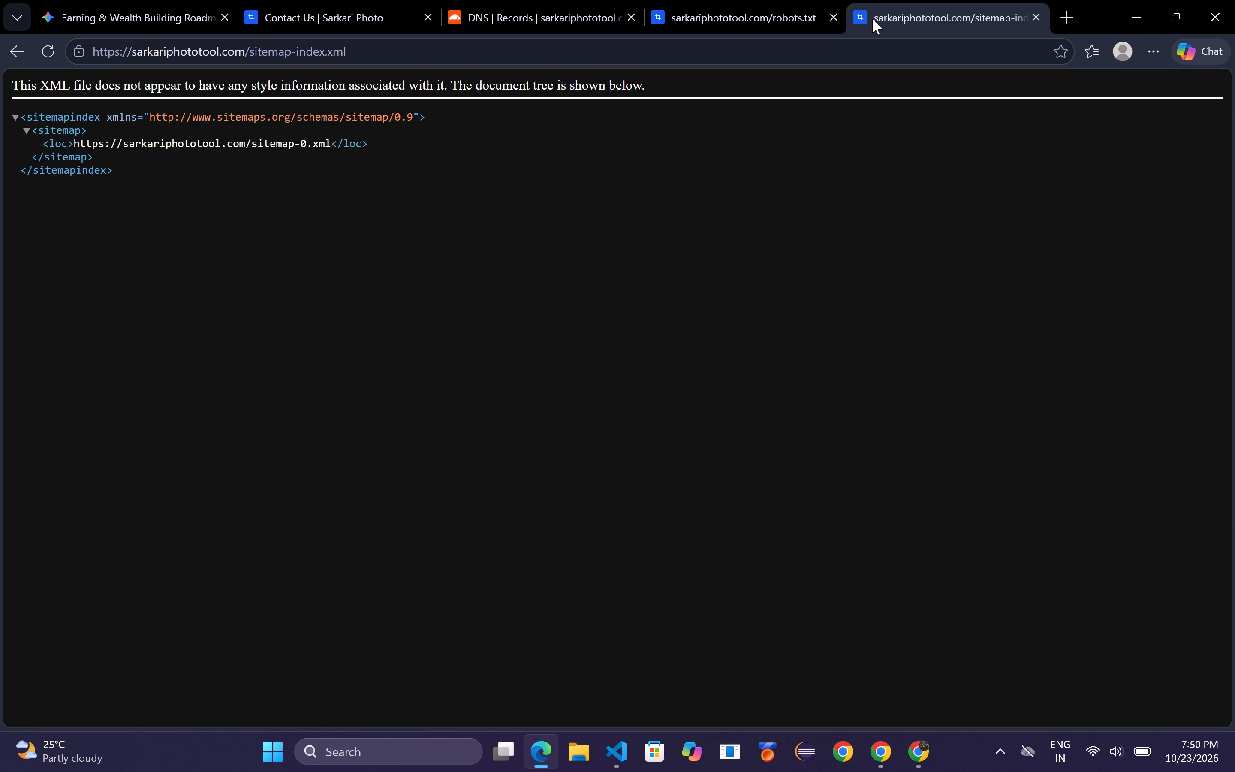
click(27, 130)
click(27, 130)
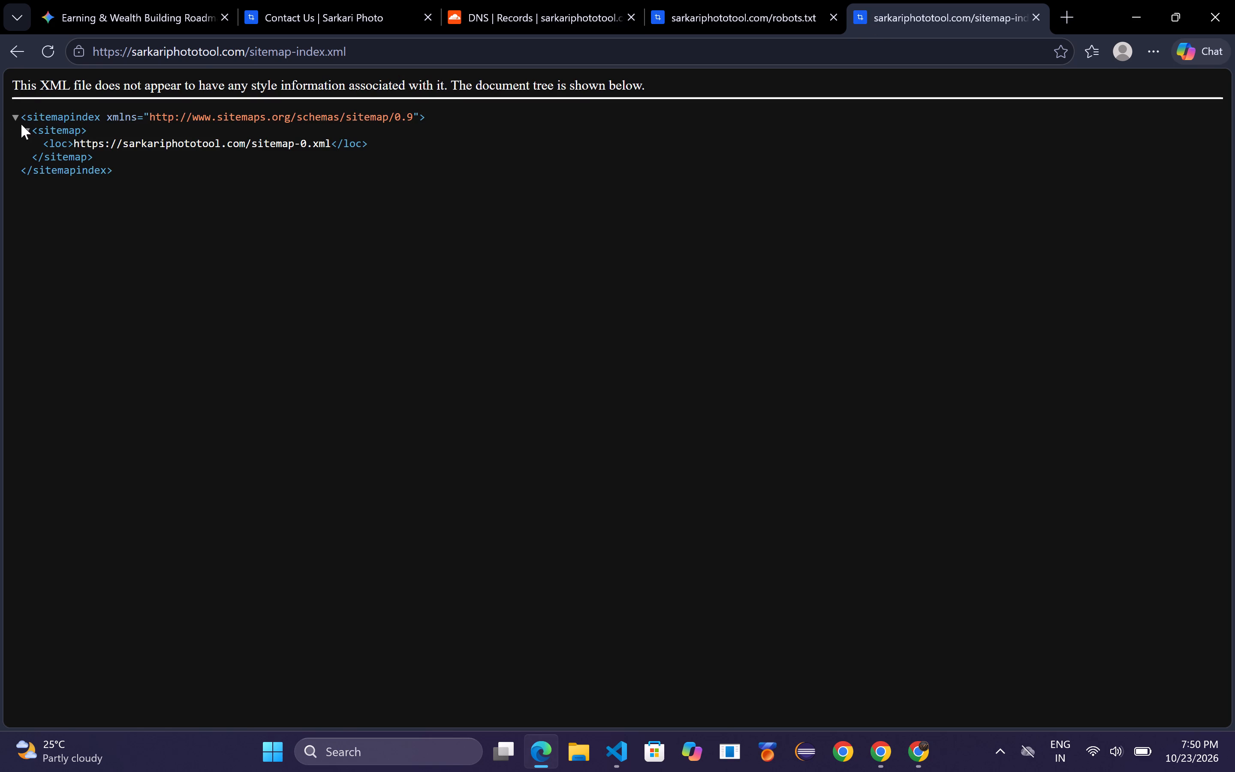
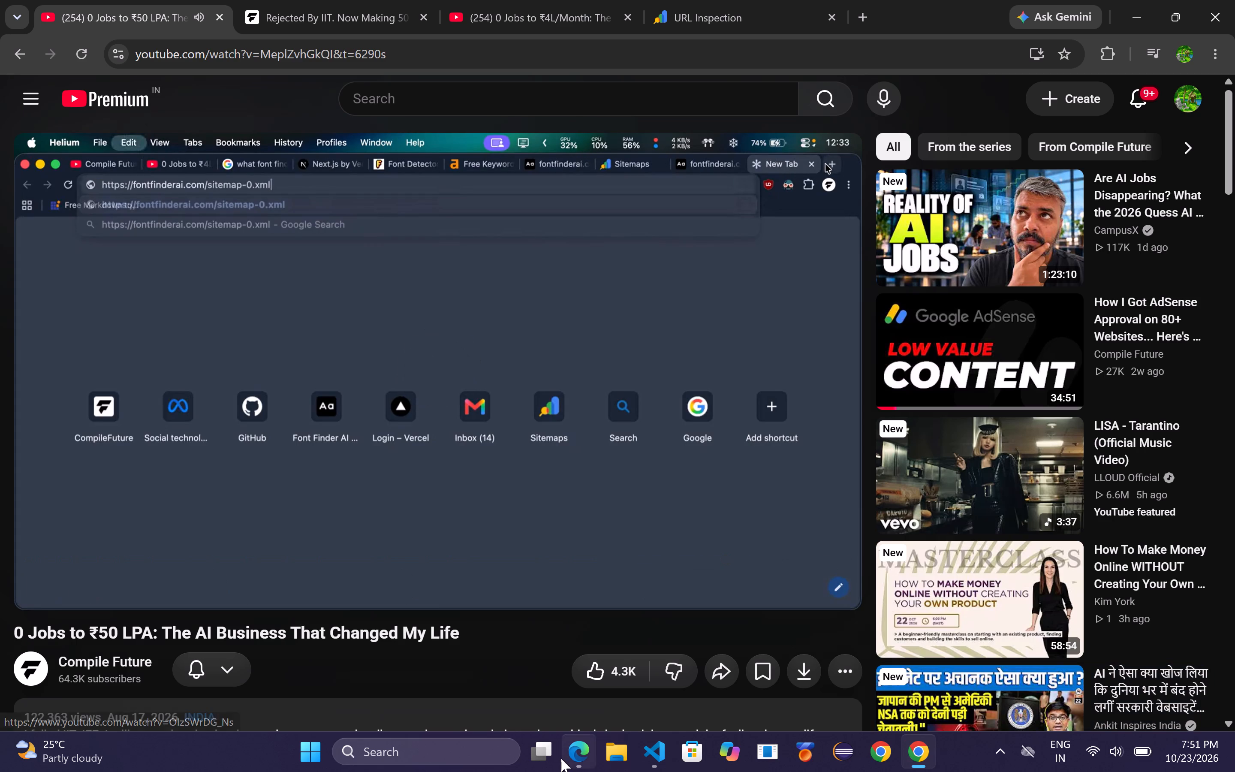
click(524, 667)
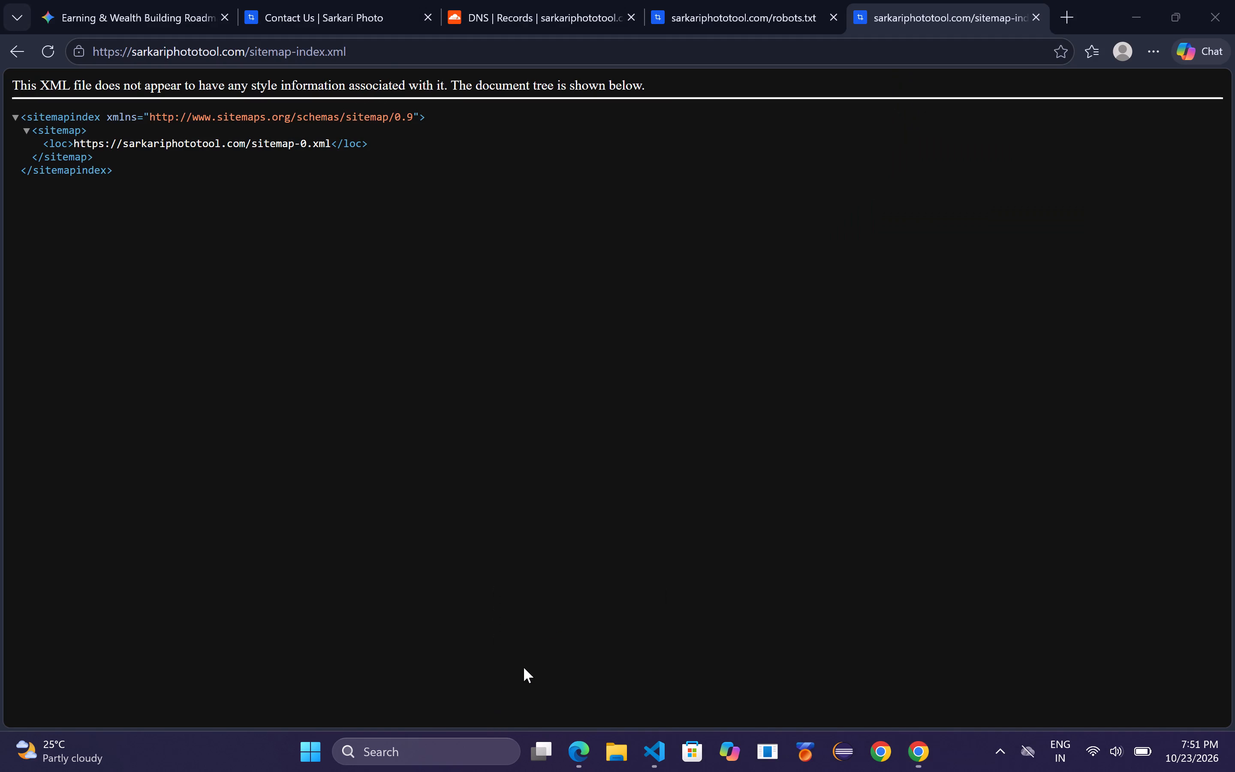
click(75, 142)
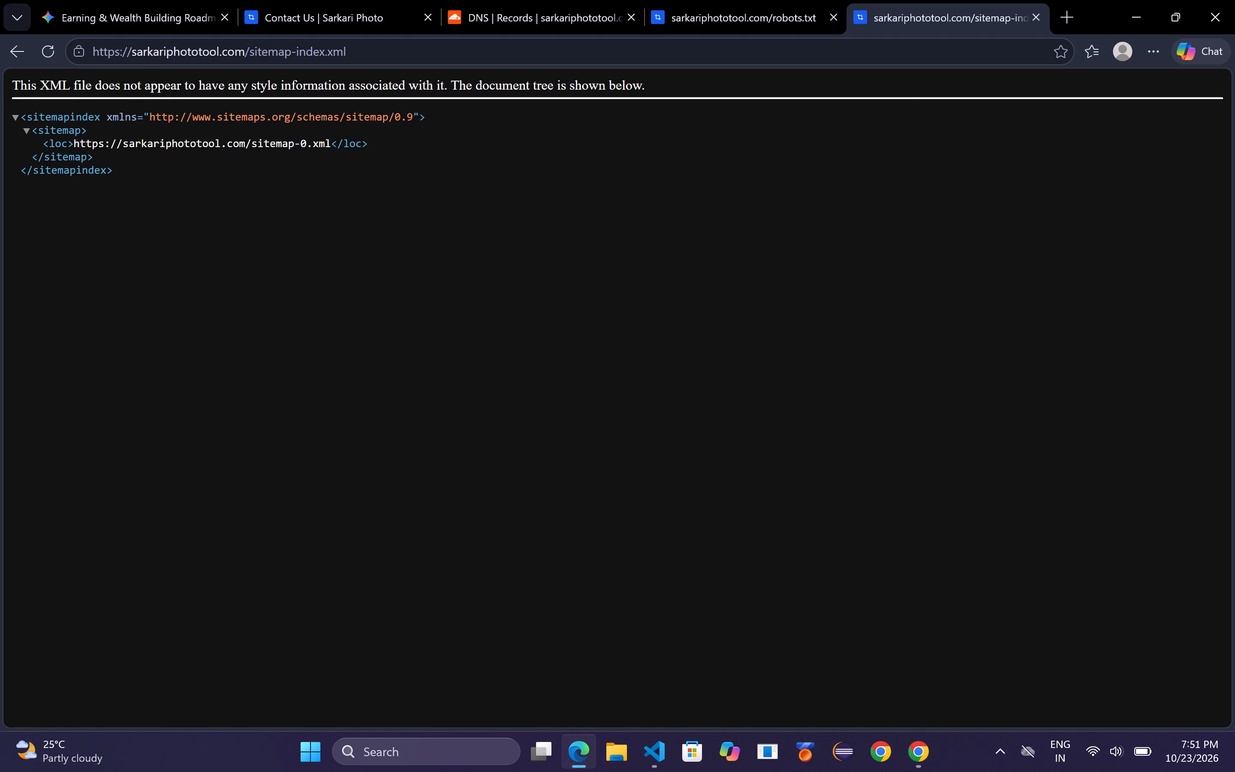
drag(72, 141, 330, 143)
key(ctrl+c)
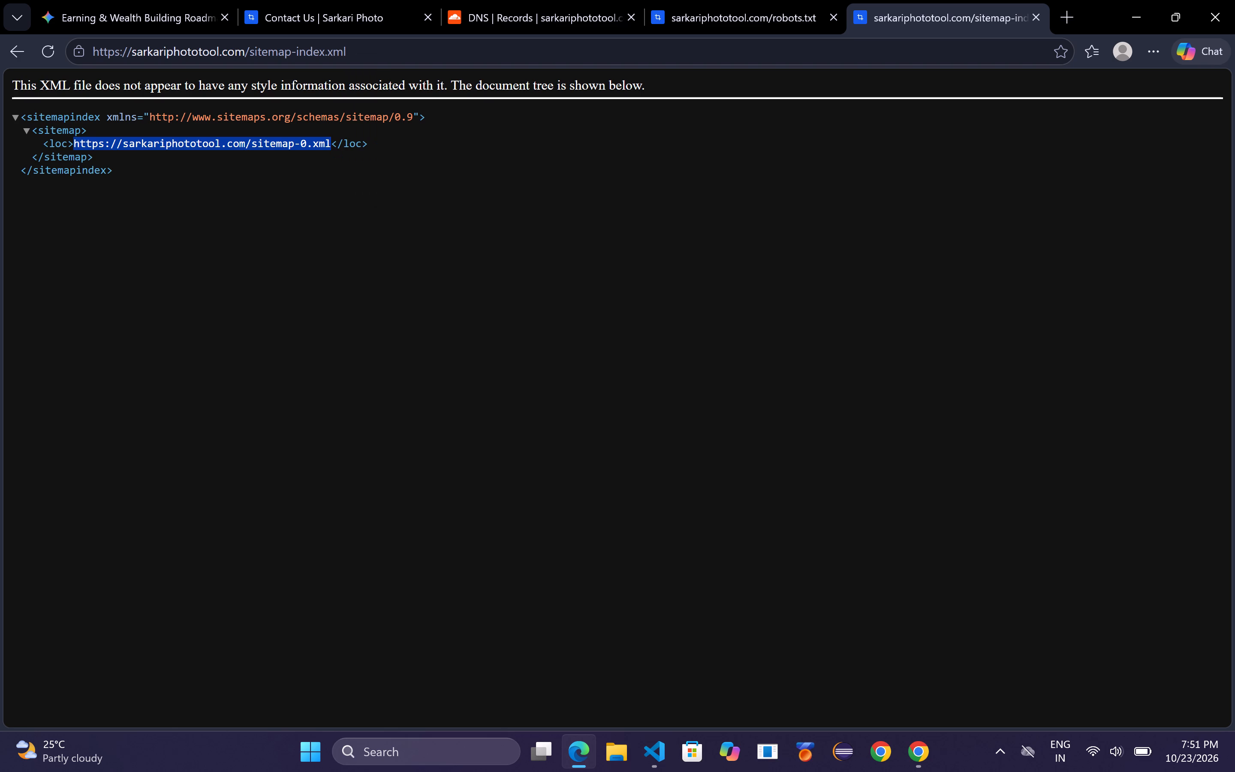
Open the copied sitemap-0.xml URL in a new tab, review its page entries, and close both sitemap tabs.
click(1071, 13)
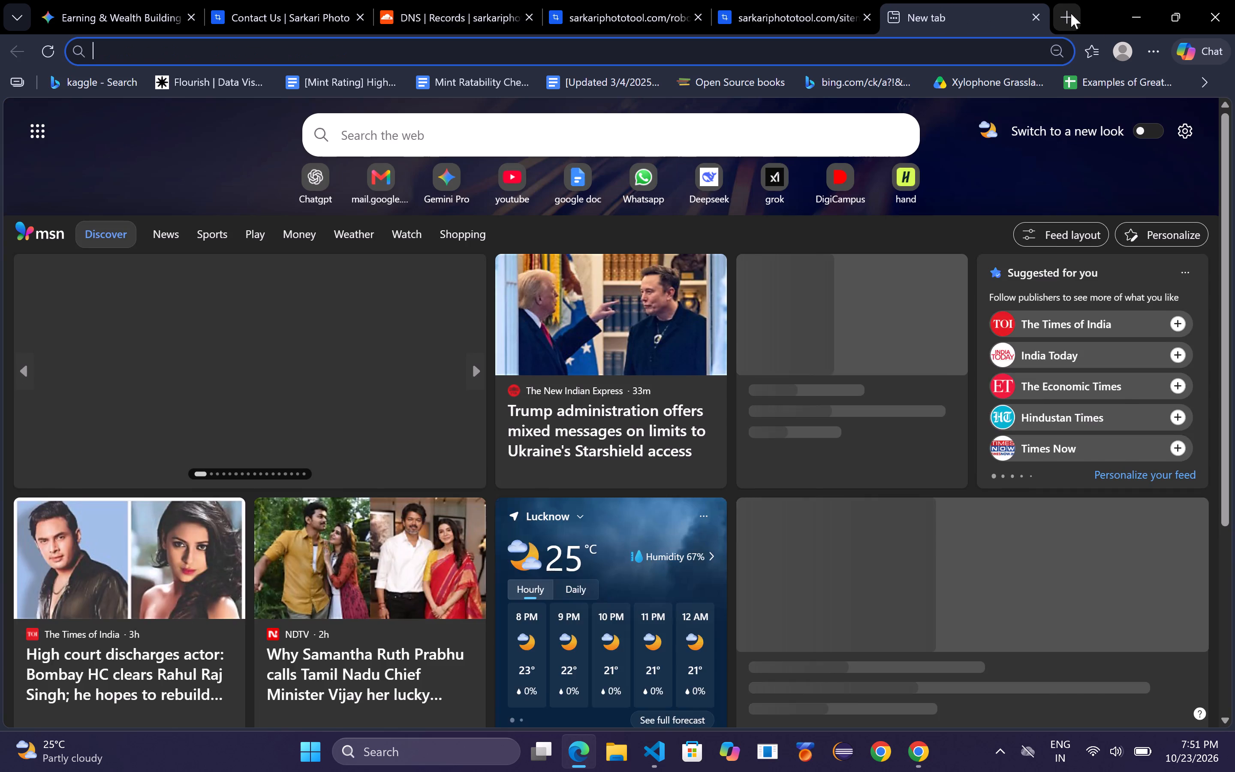
key(ctrl+v)
key(Return)
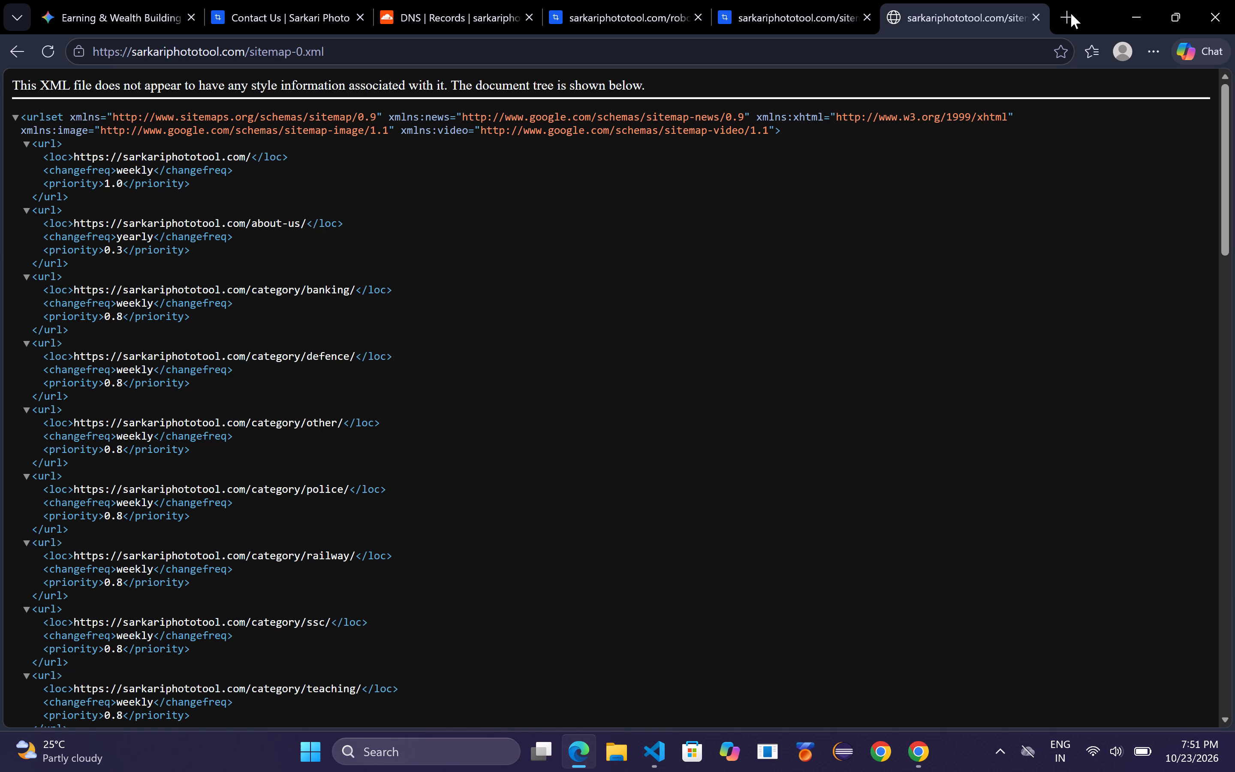
scroll(751, 525, down, 20)
scroll(751, 525, down, 2)
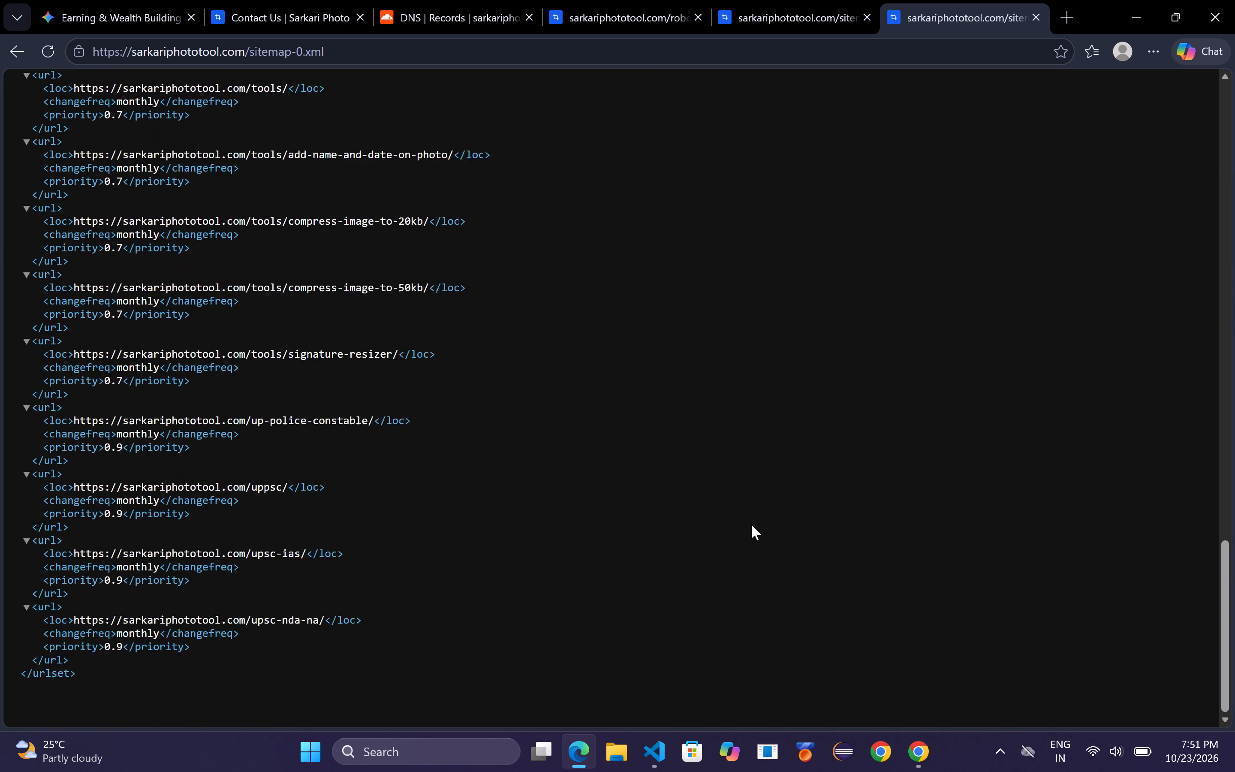
click(1034, 19)
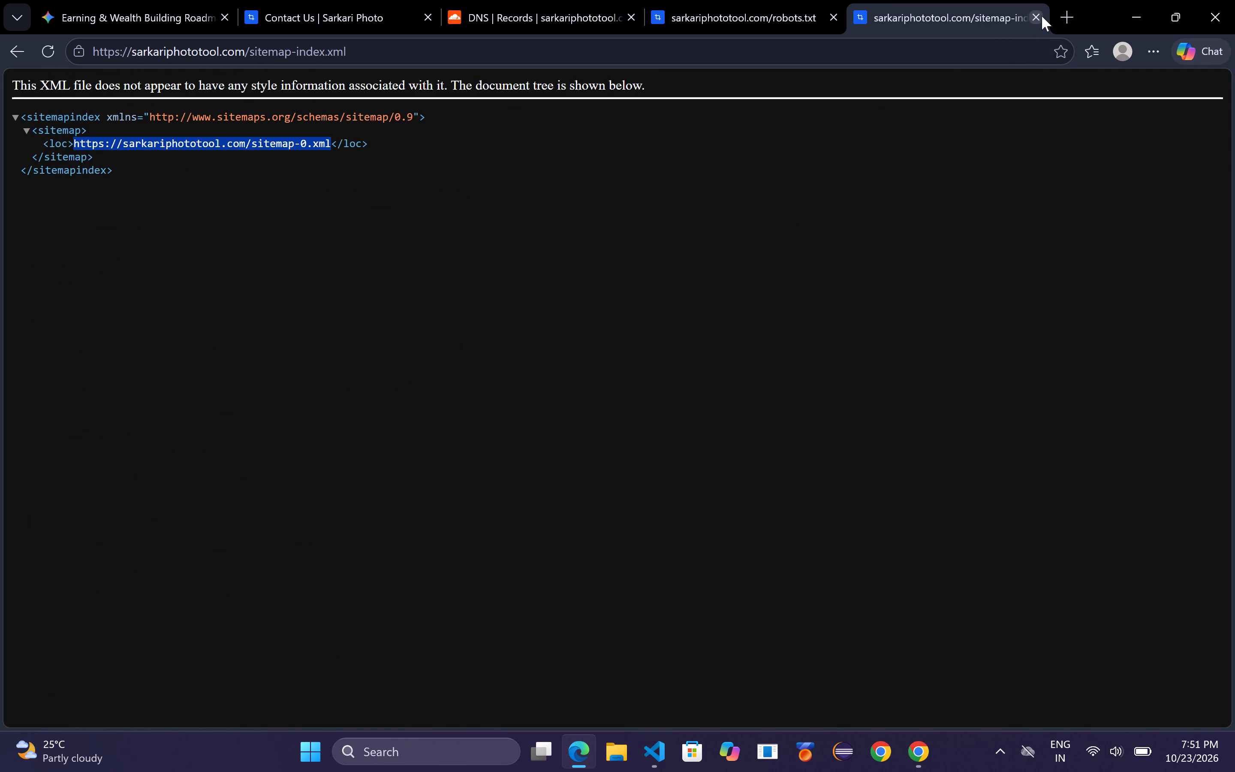
click(1042, 17)
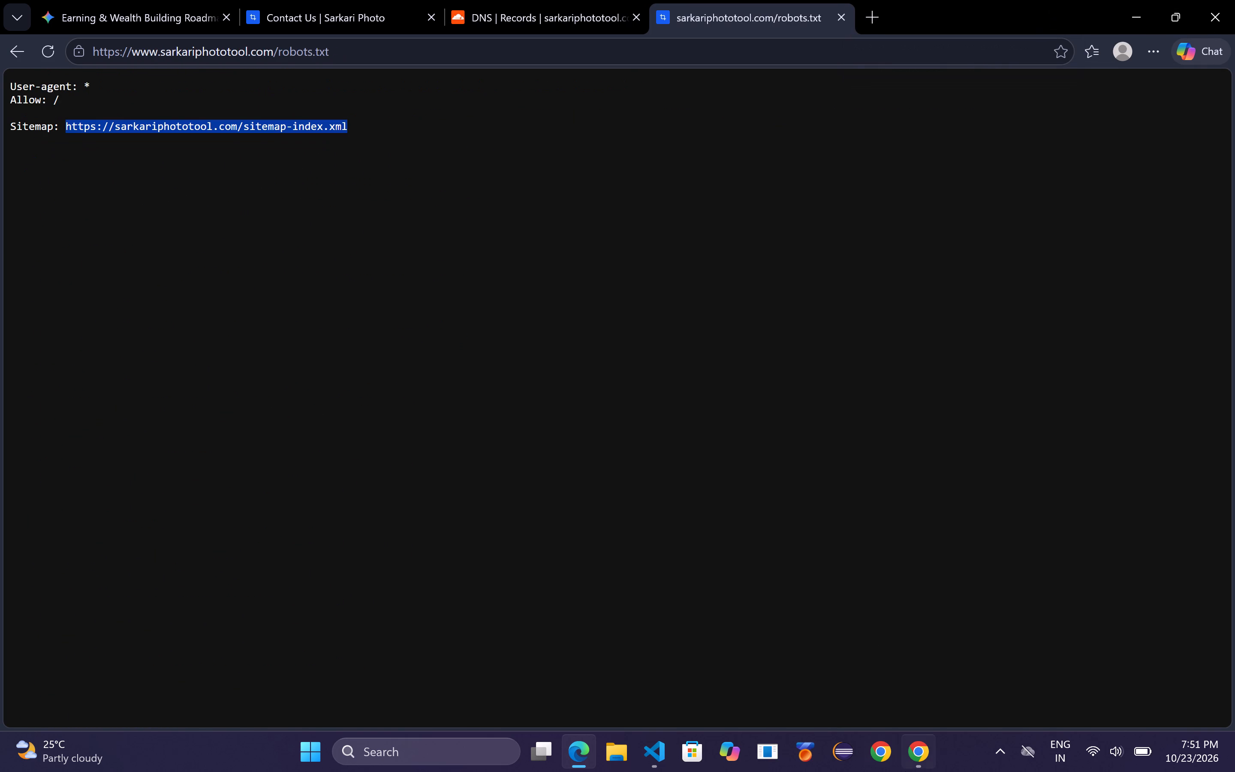
Return to the tutorial video in Chrome, watch how the sitemap index URL is entered in Search Console, and pause it.
click(910, 679)
click(505, 433)
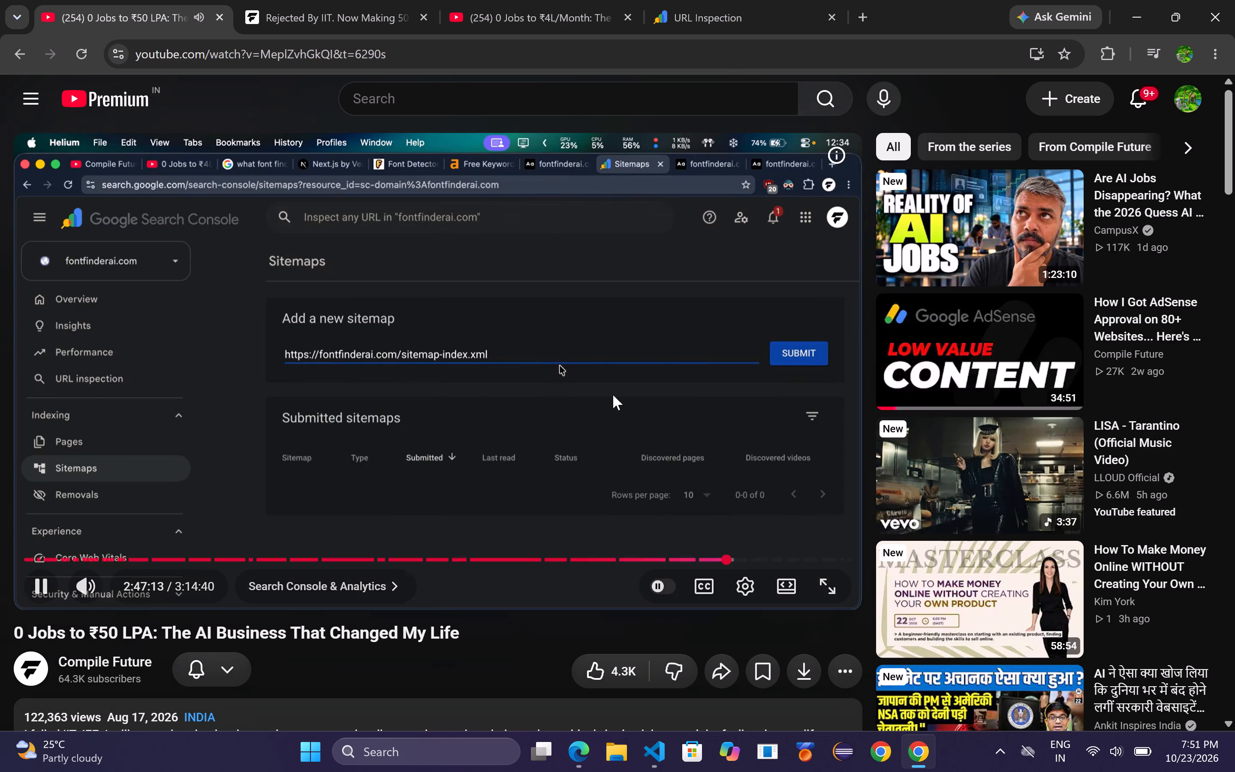
click(615, 396)
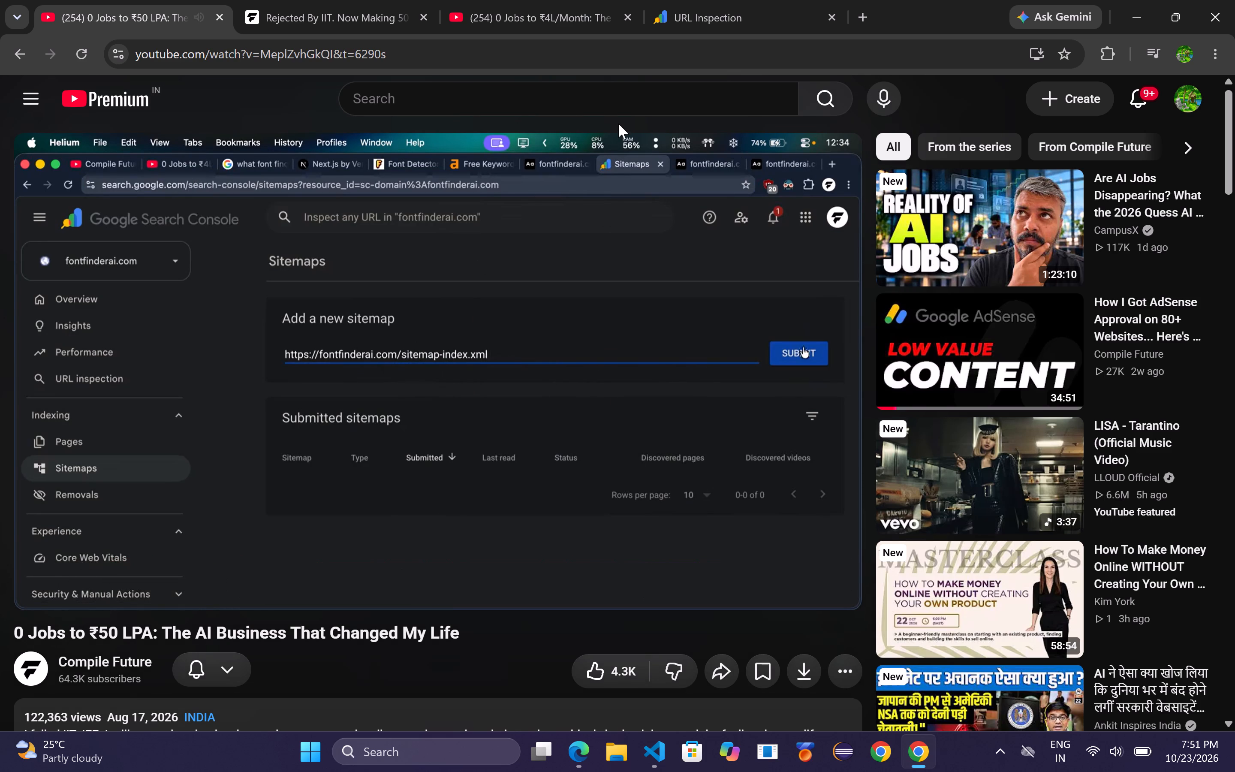
click(688, 0)
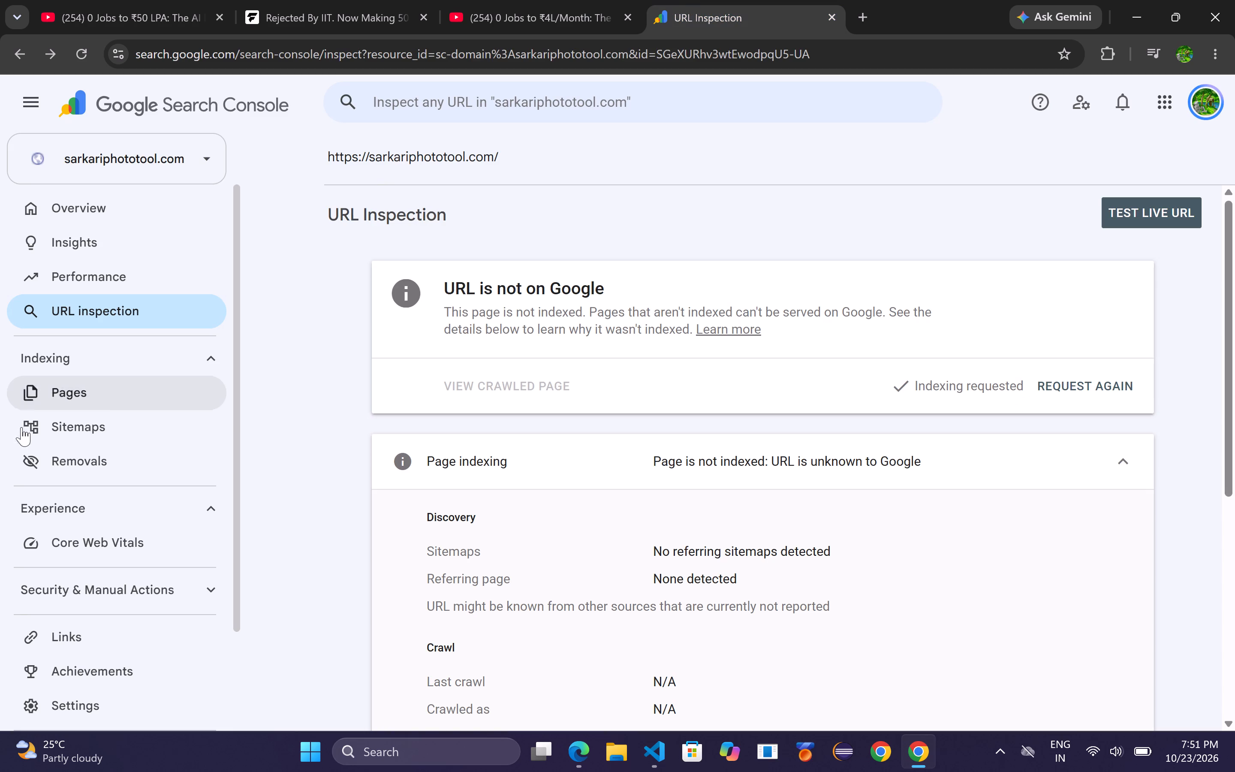
click(40, 428)
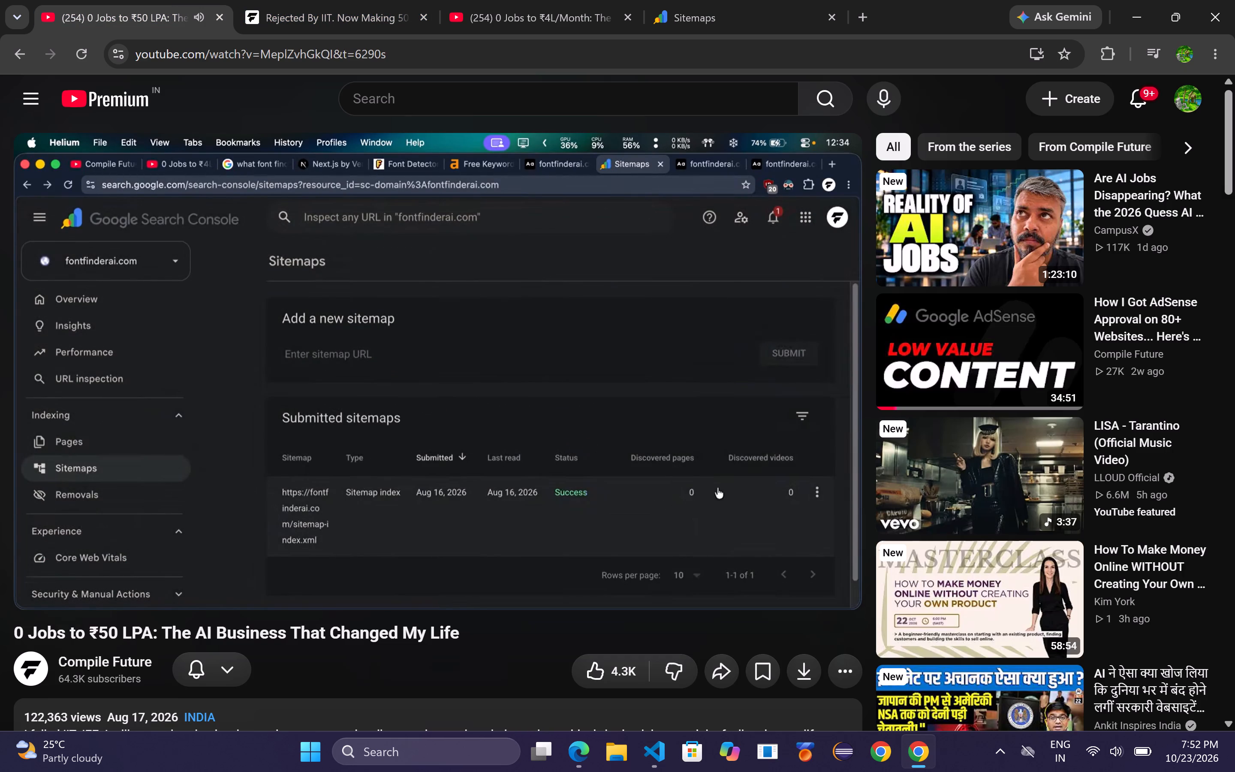
click(407, 368)
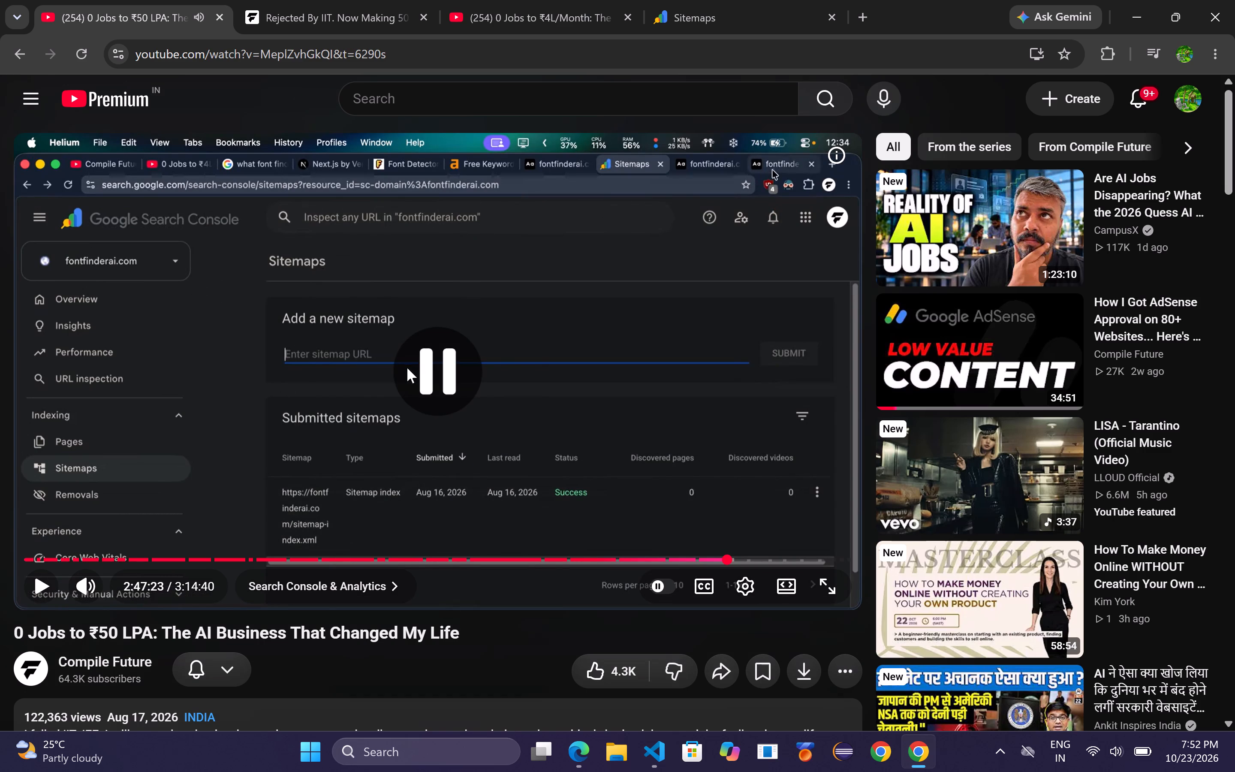
Submit the entered sitemap index URL in Search Console and dismiss the confirmation.
click(667, 0)
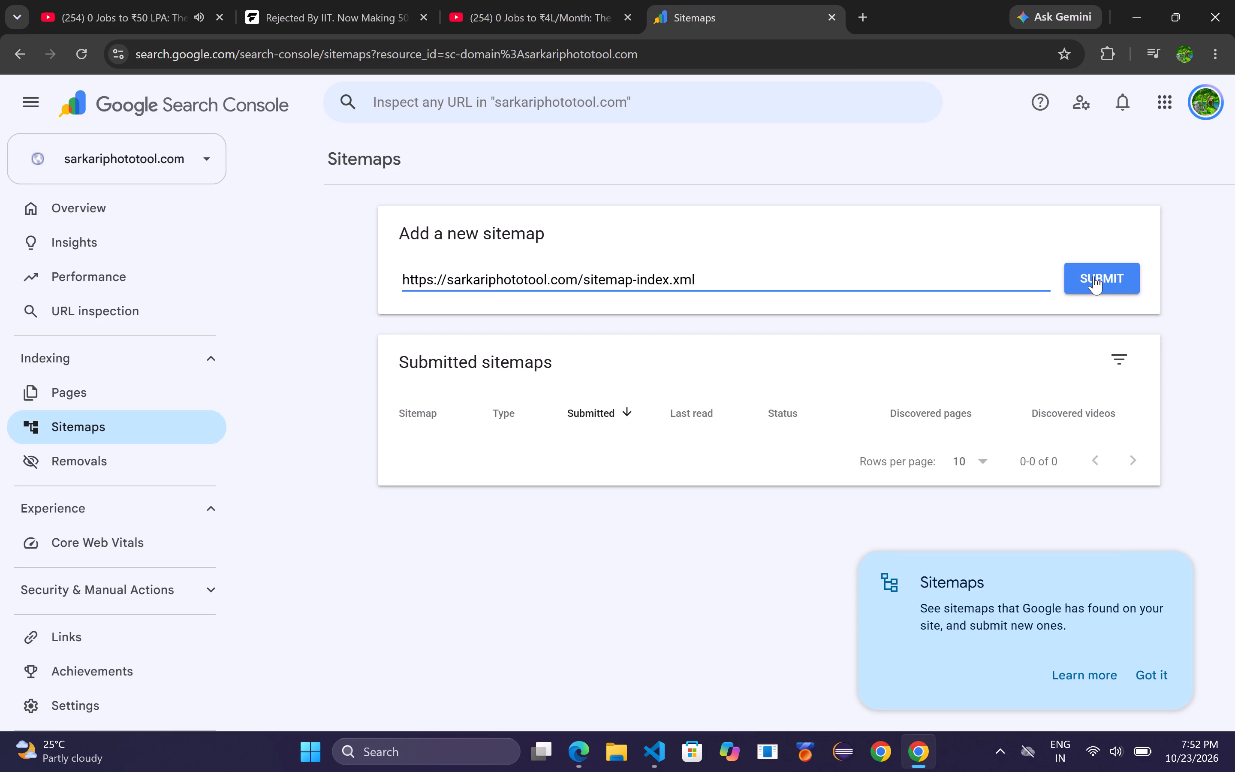
click(1093, 276)
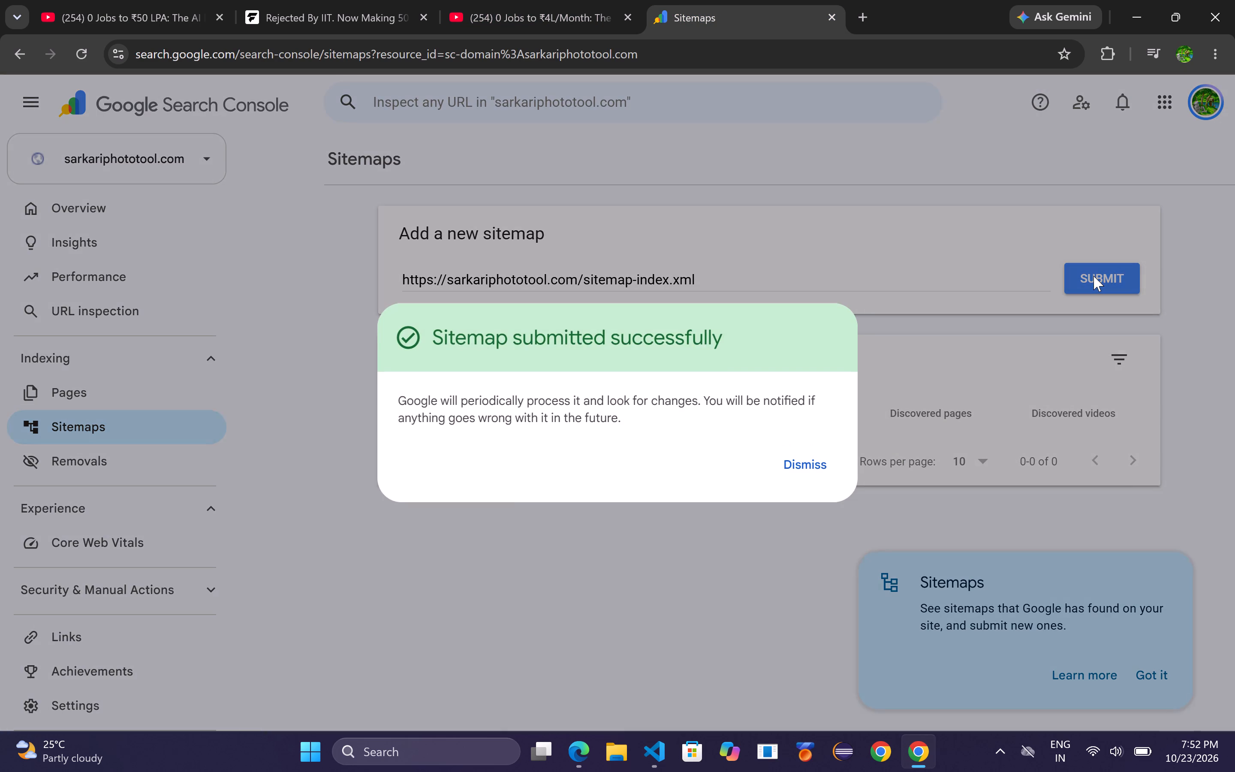
click(818, 461)
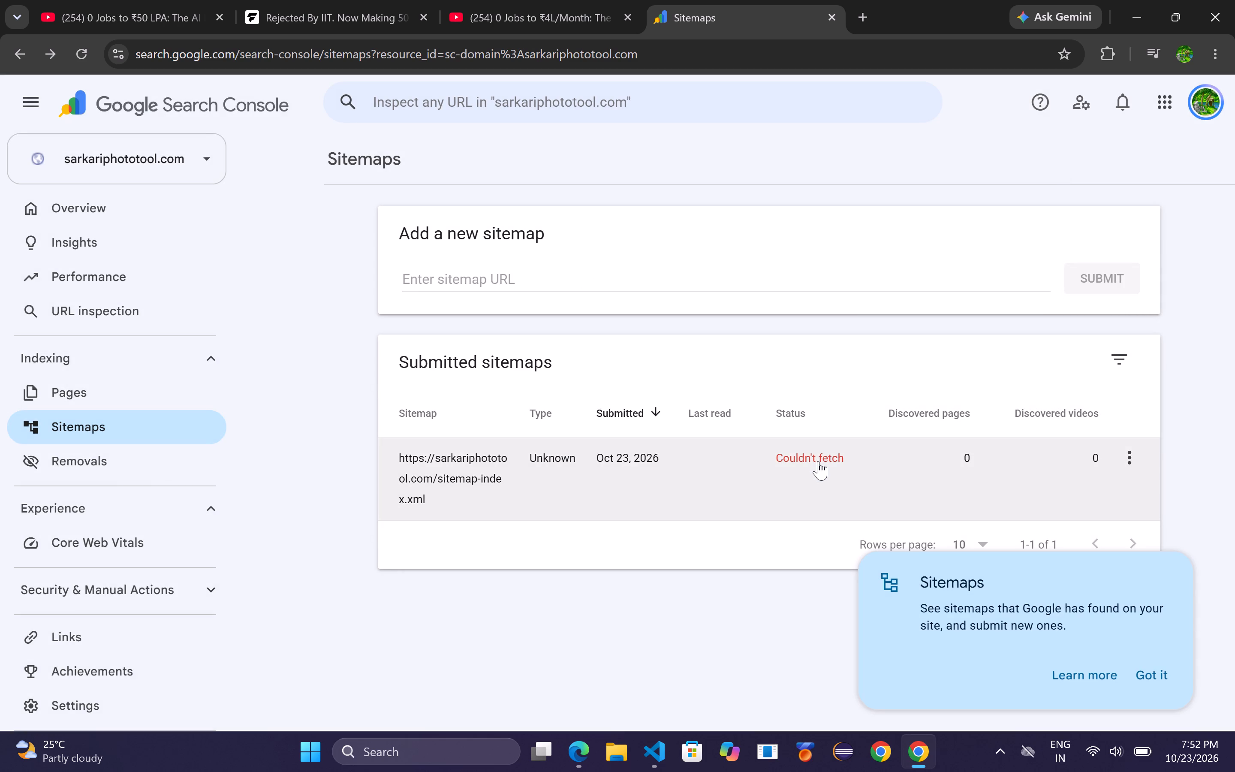
Rewind the tutorial video five seconds to check its submitted sitemap's status, and pause it.
click(504, 0)
click(169, 0)
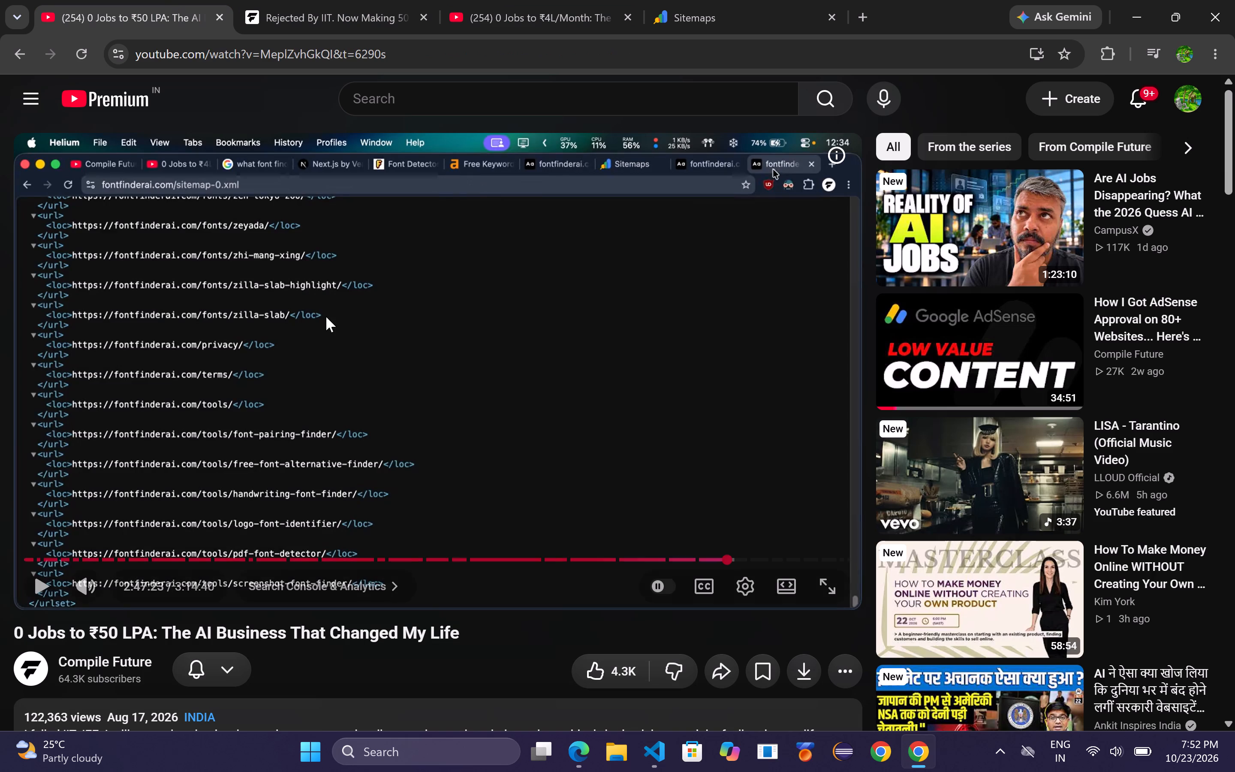
click(326, 317)
key(Left)
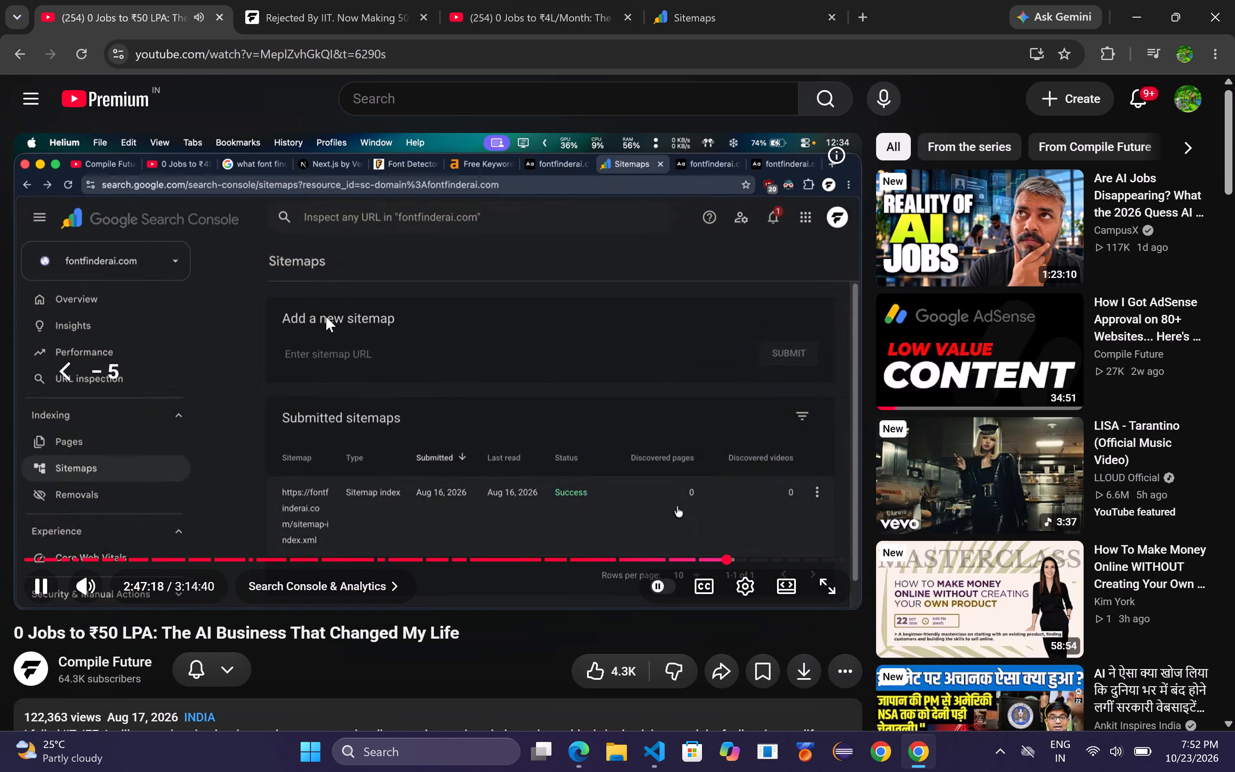
key(space)
Dismiss the Sitemaps tip, check the submitted sitemap's extra options, and reload the Sitemaps page to recheck its status.
click(695, 0)
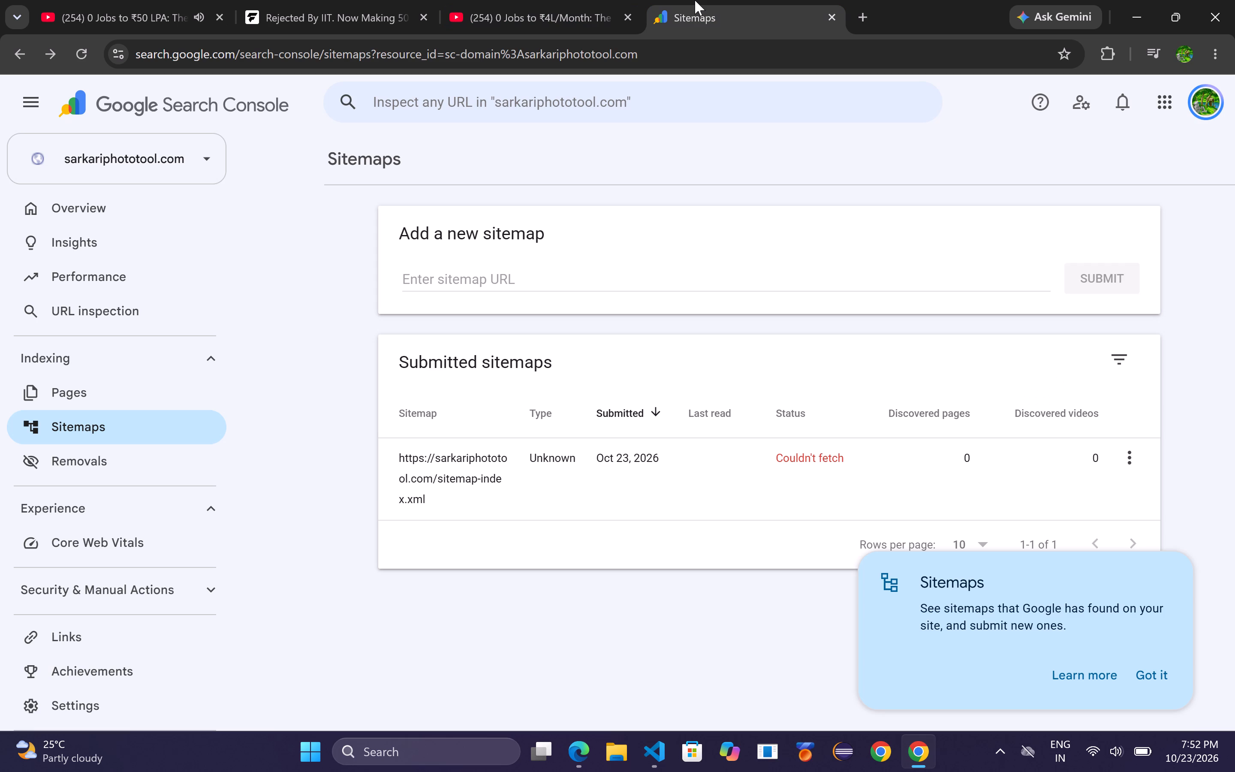
click(1144, 668)
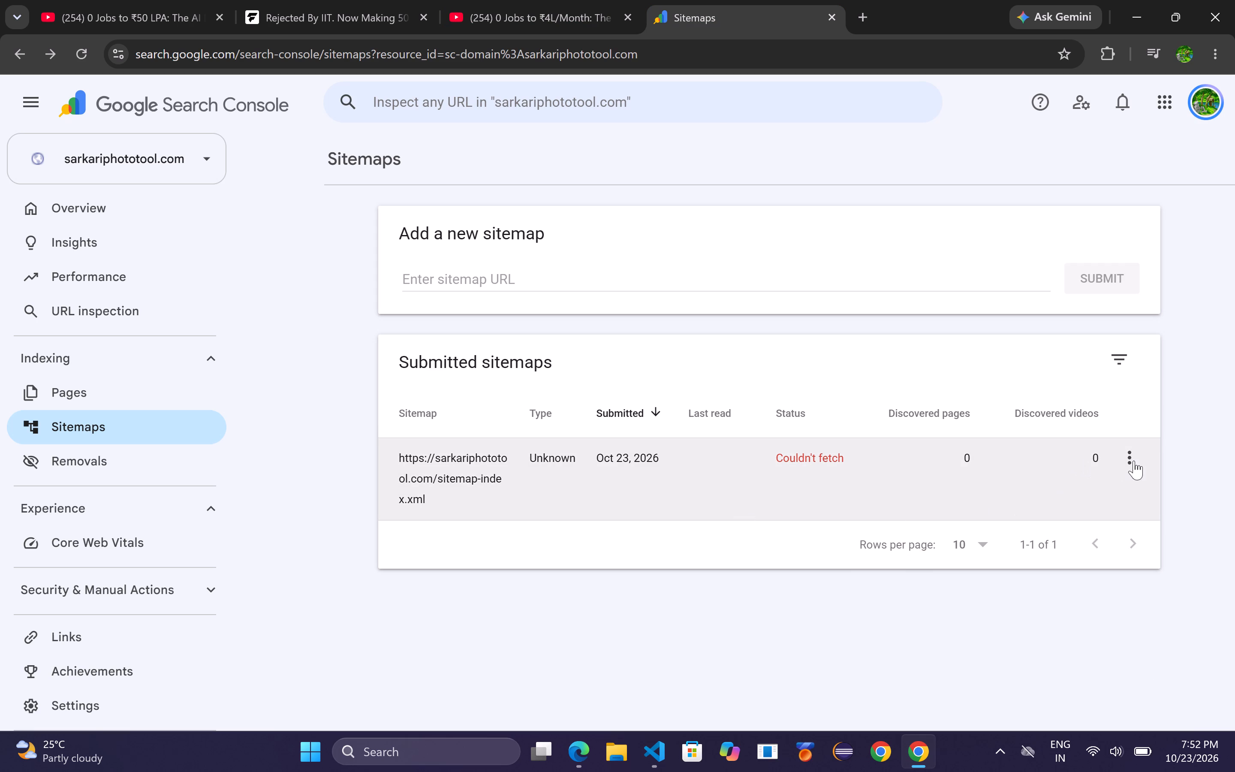
click(1137, 461)
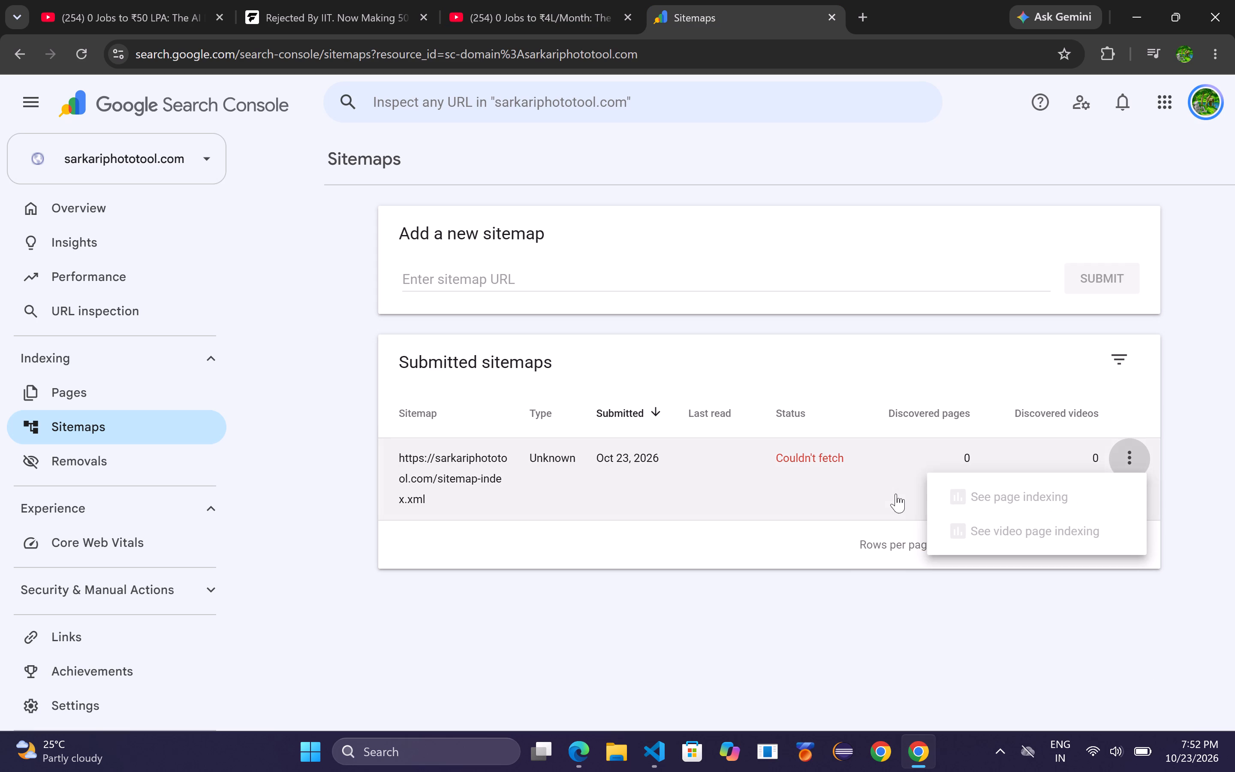
click(82, 51)
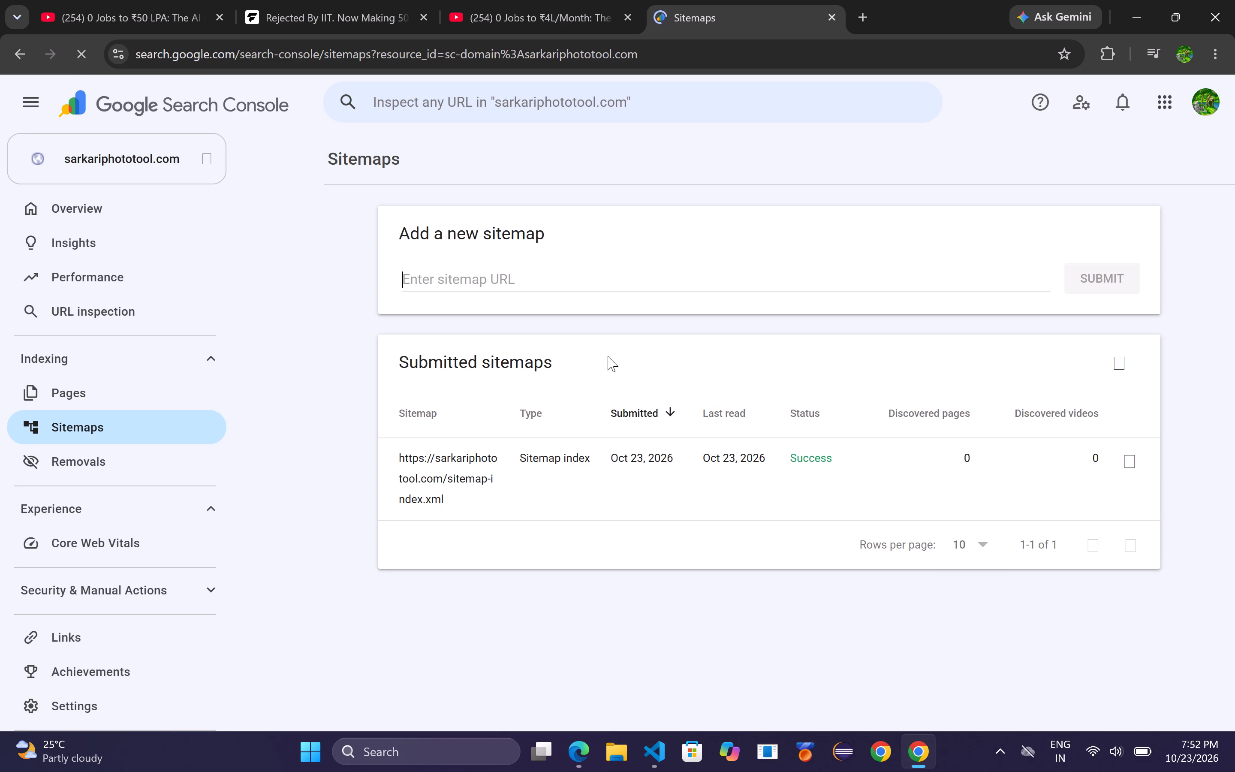
Continue the tutorial video to see how the sitemap-0.xml file is added as a second sitemap, and pause it.
click(156, 0)
click(419, 416)
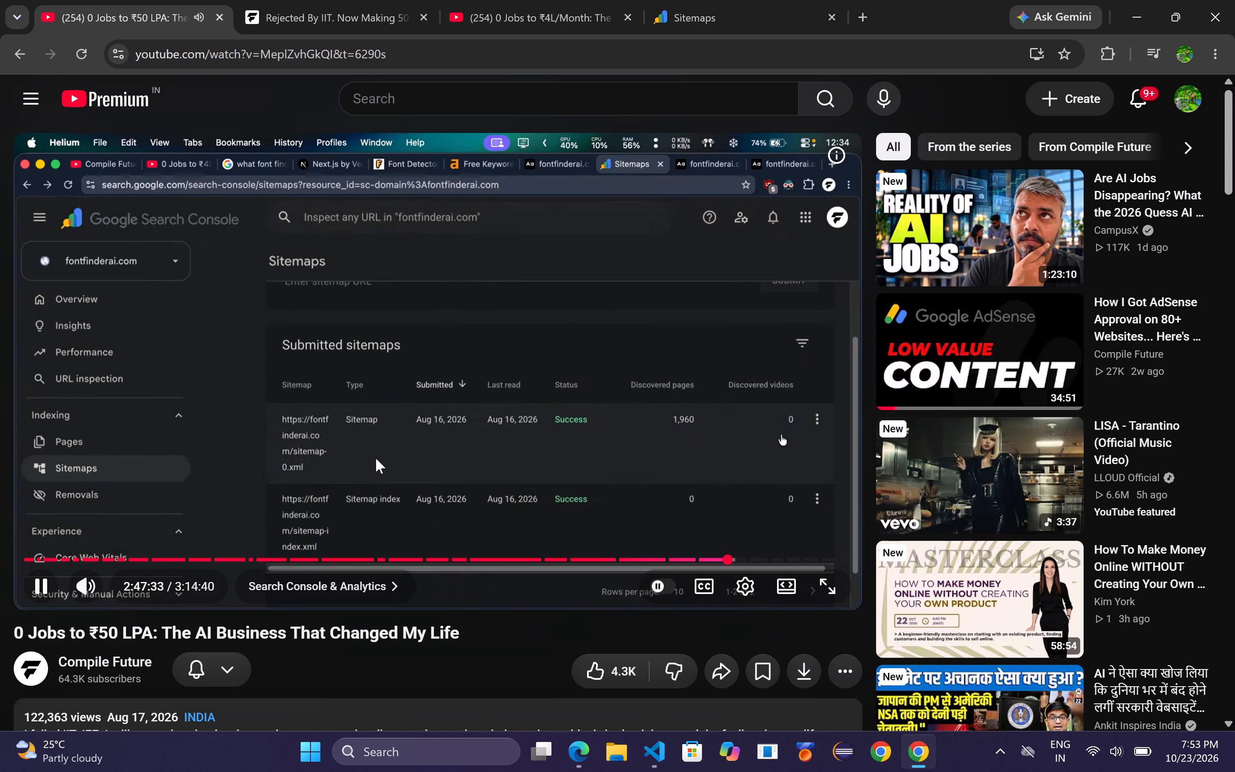
click(375, 464)
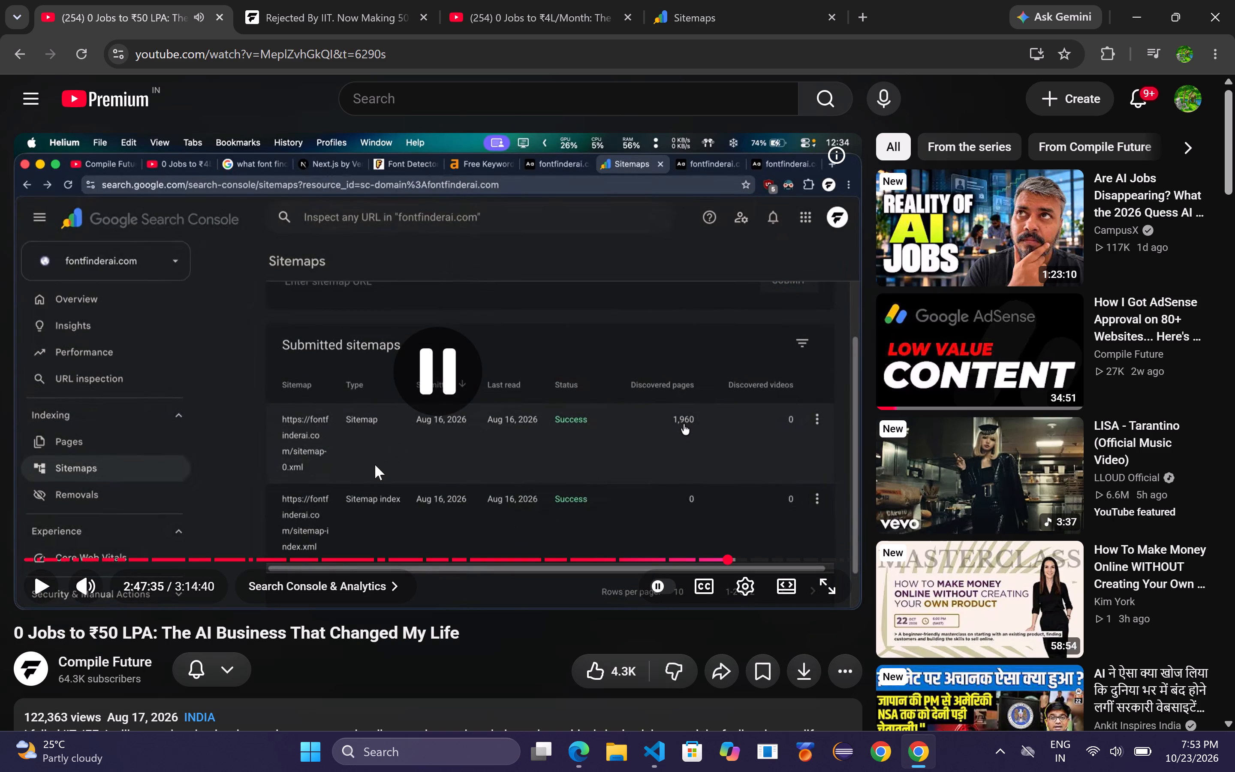
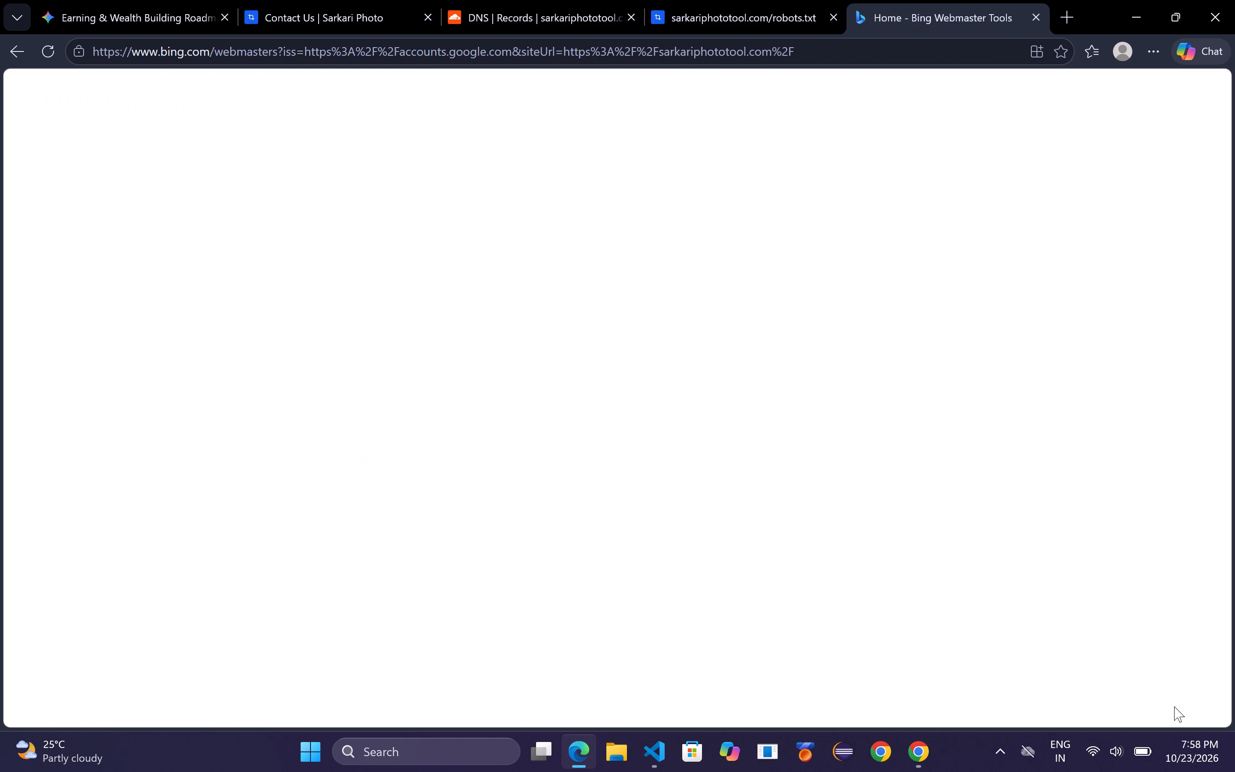
Switch to the tutorial video in Chrome and watch how the site's URL is inspected in Bing Webmaster Tools.
click(914, 757)
click(451, 344)
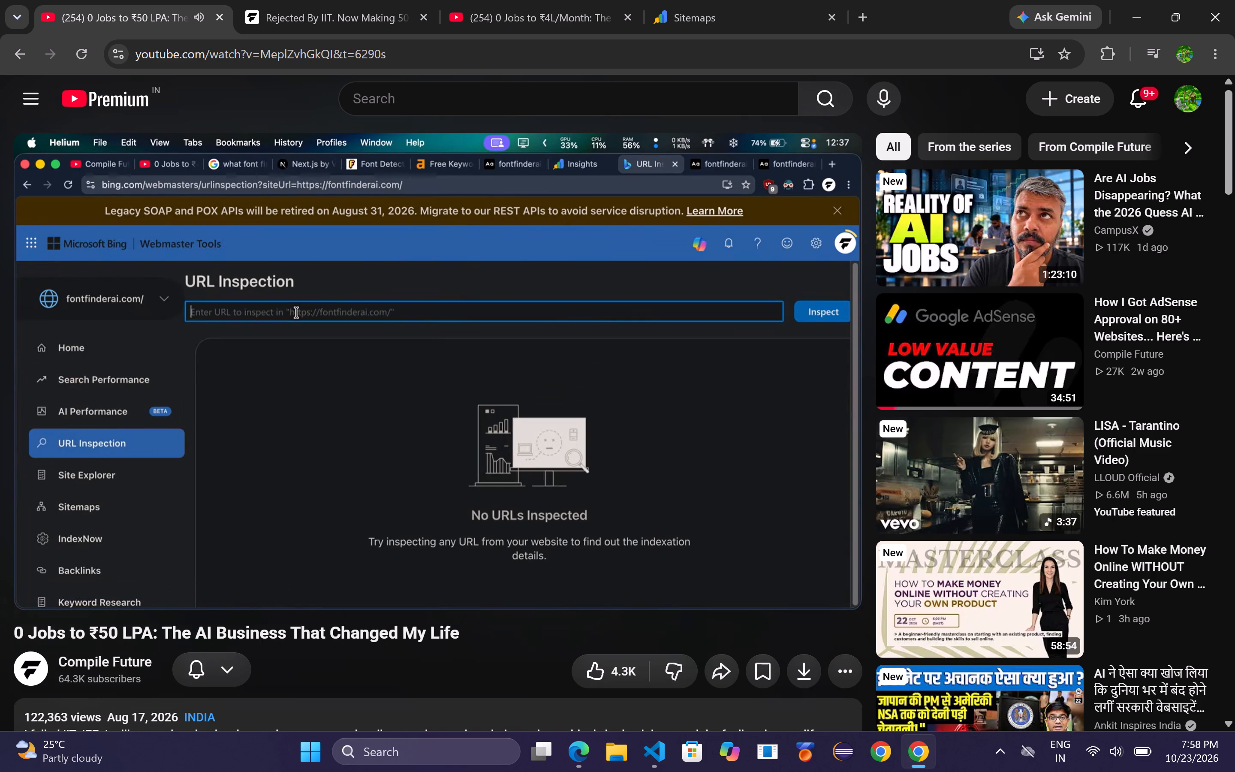
click(267, 300)
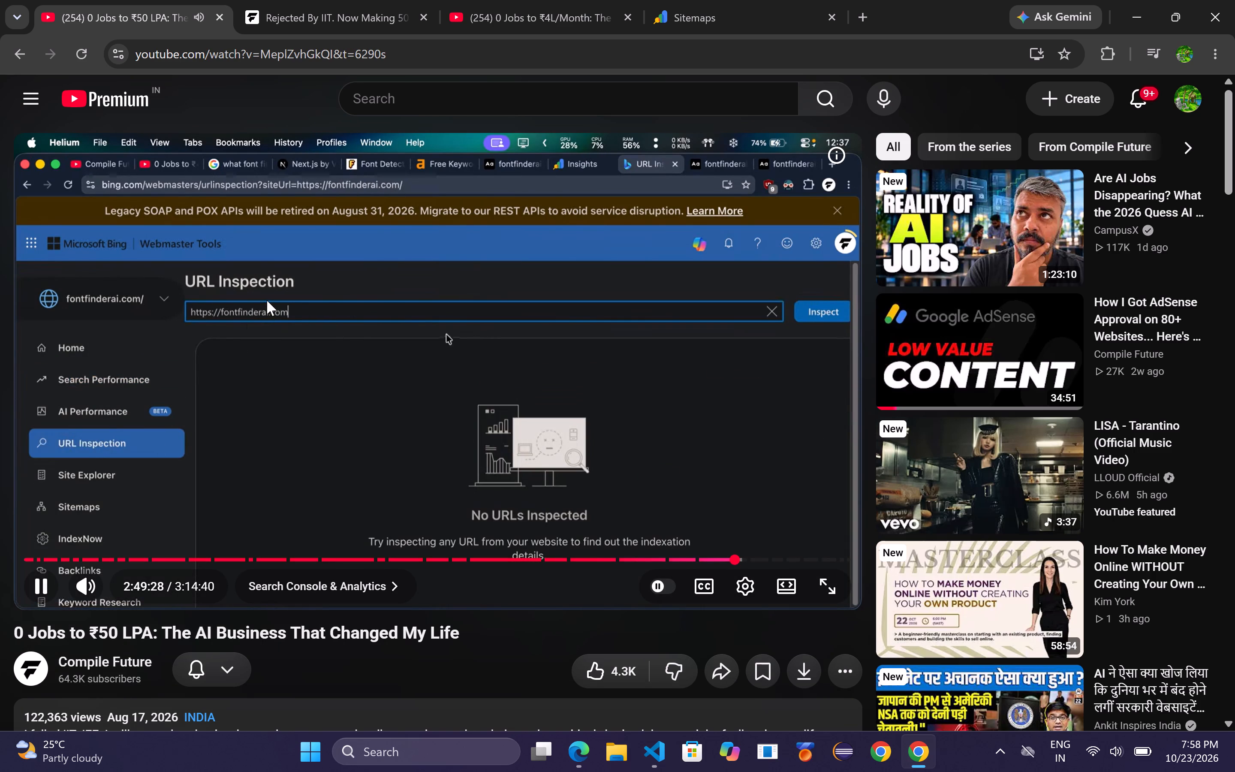
click(267, 300)
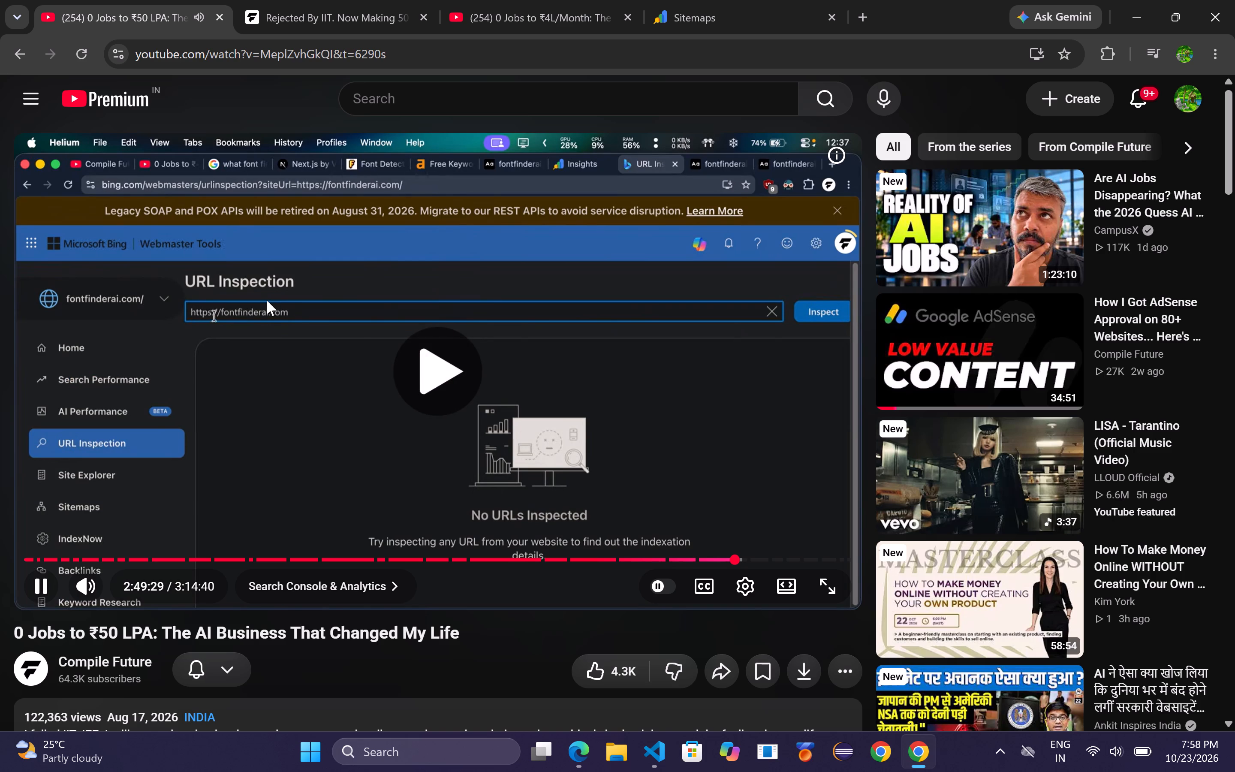
click(267, 300)
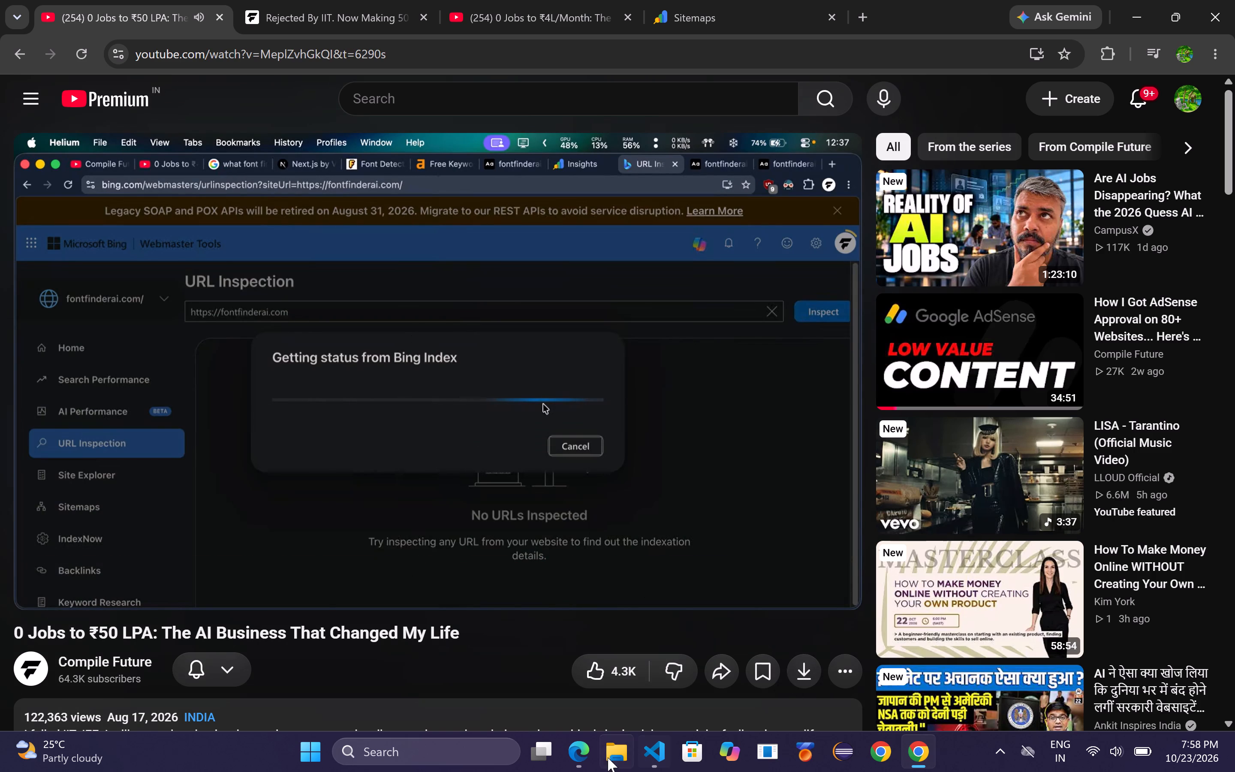
Return to Edge, reload the blank Bing Webmaster Tools page and look over the site's home overview.
click(586, 753)
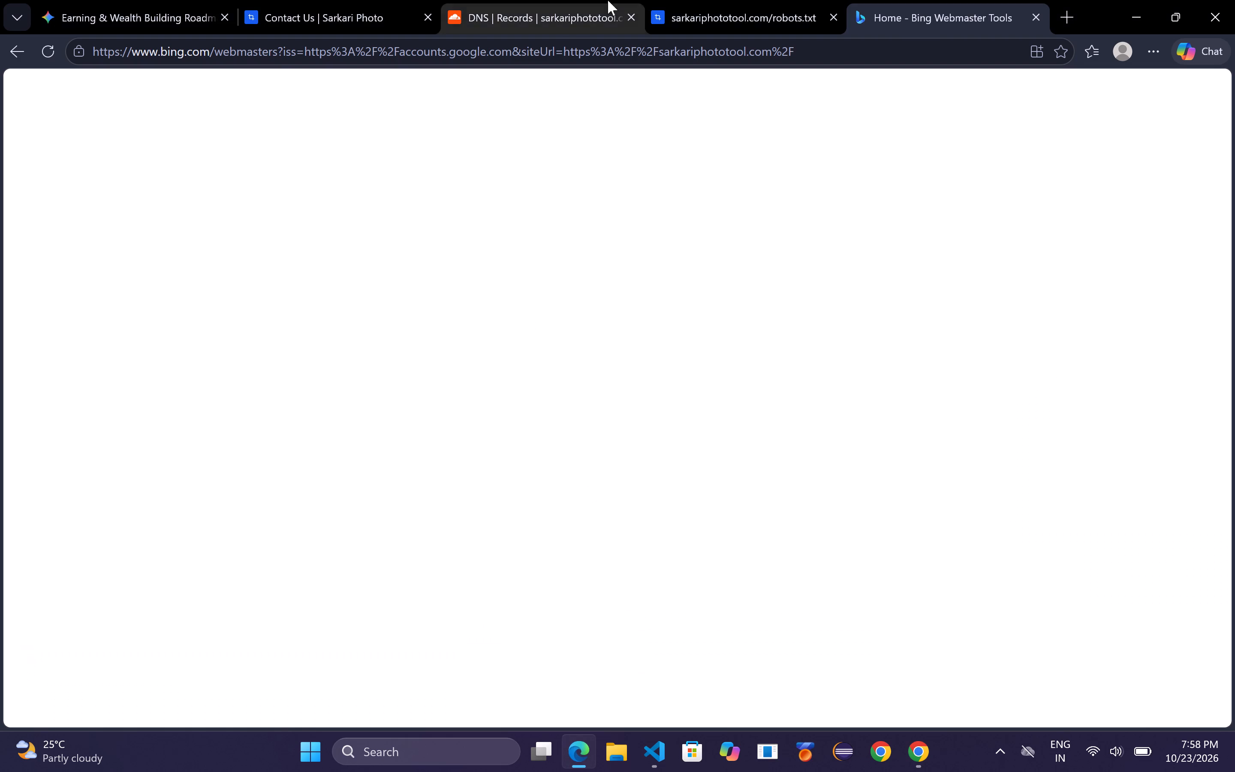
click(695, 0)
click(349, 56)
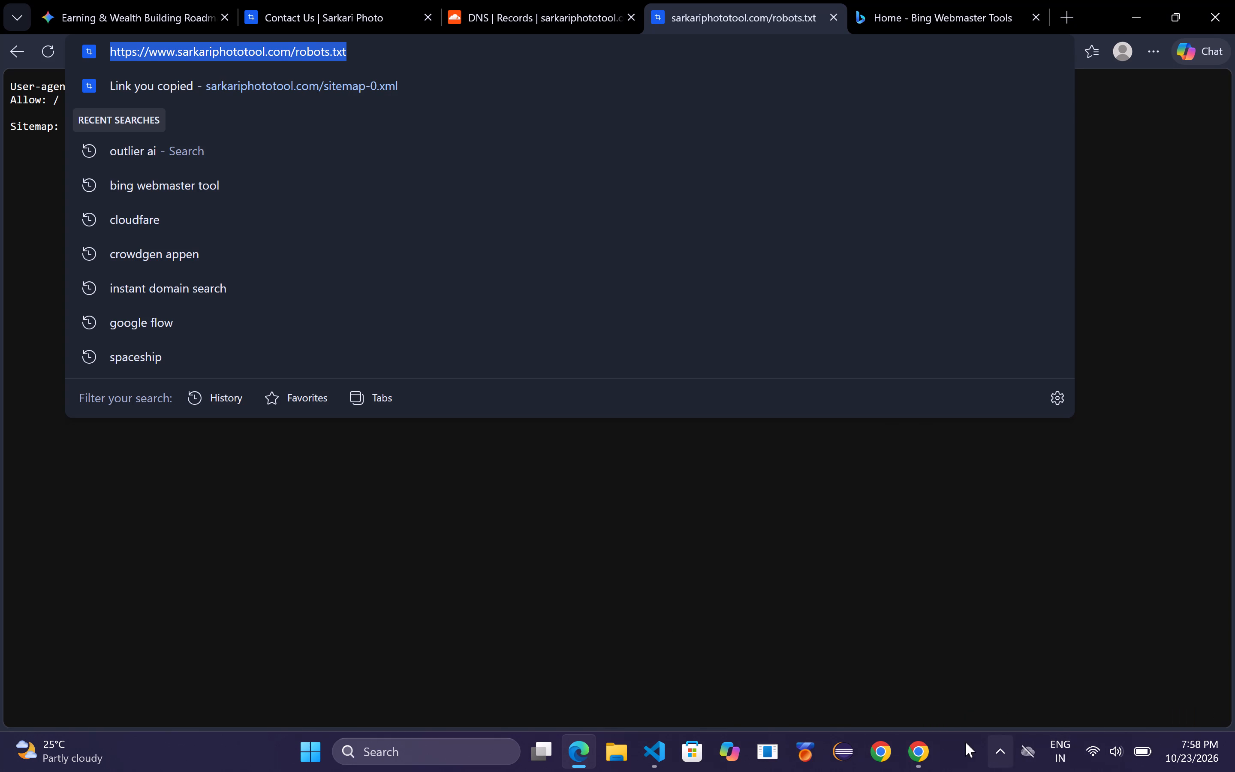
click(864, 0)
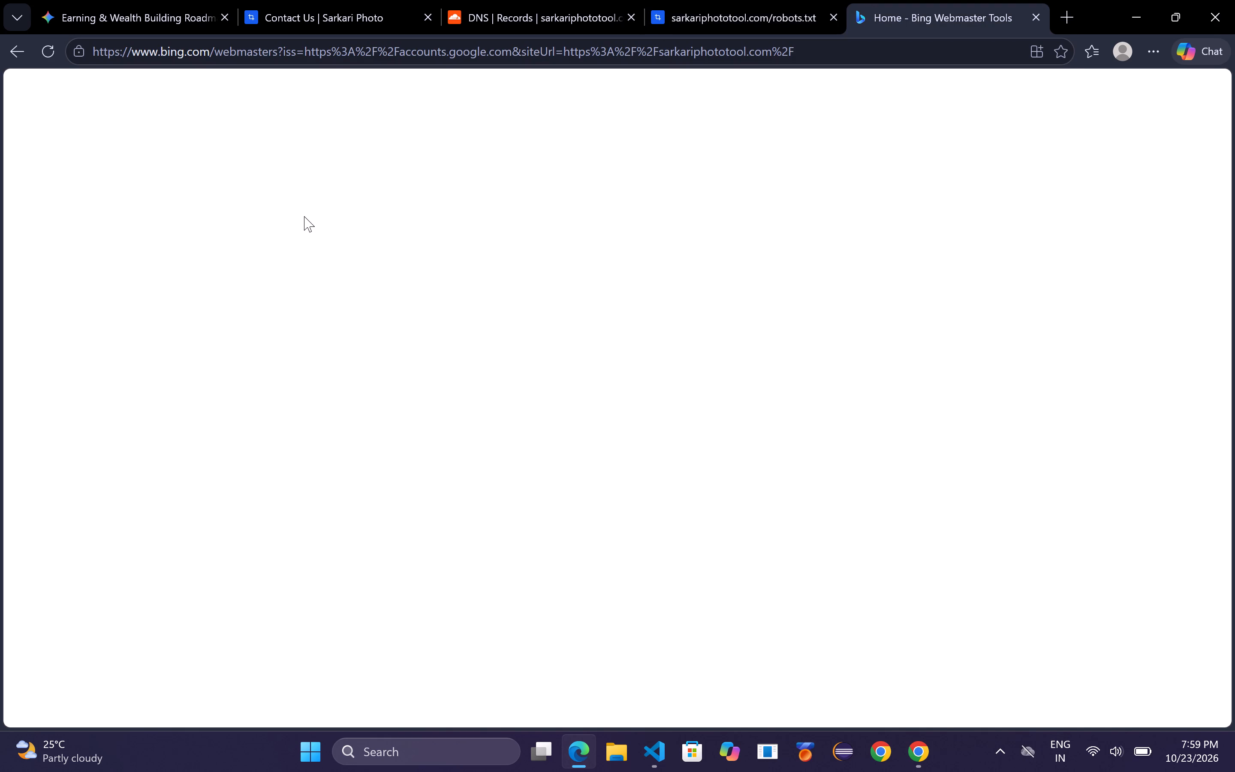
click(53, 44)
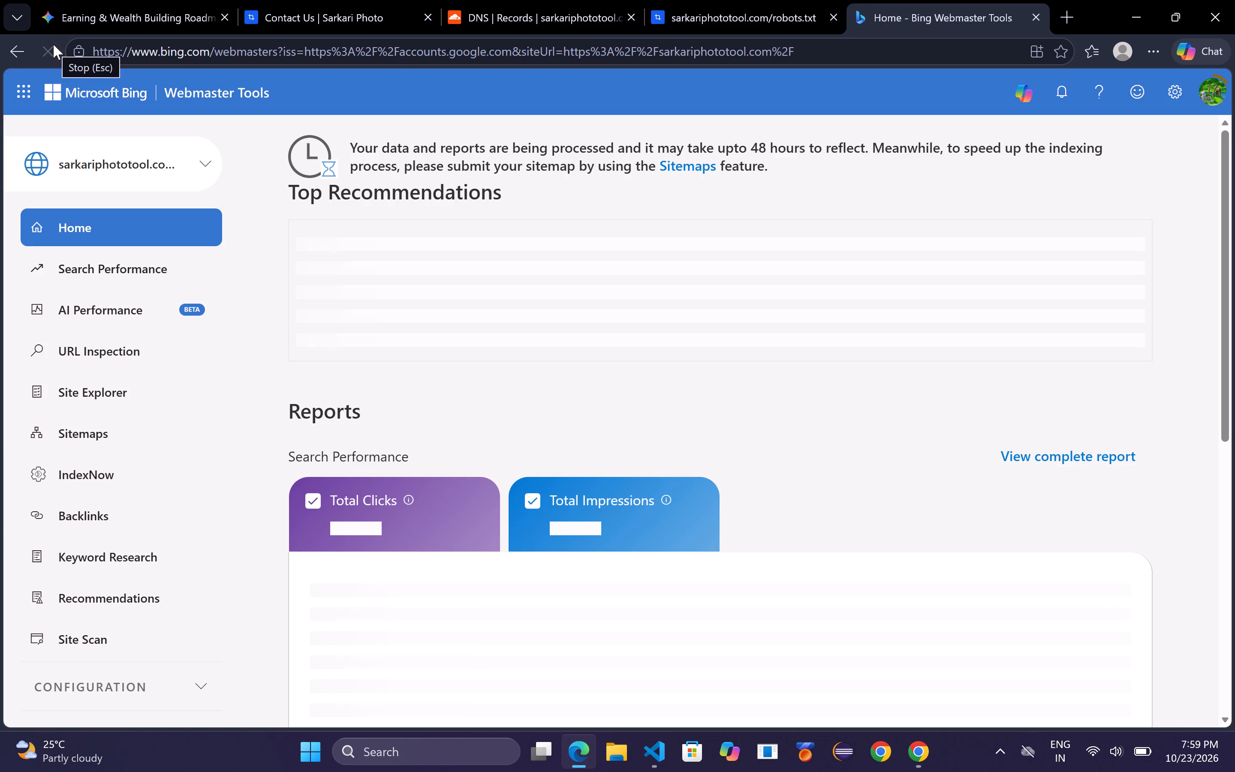
scroll(388, 423, down, 1)
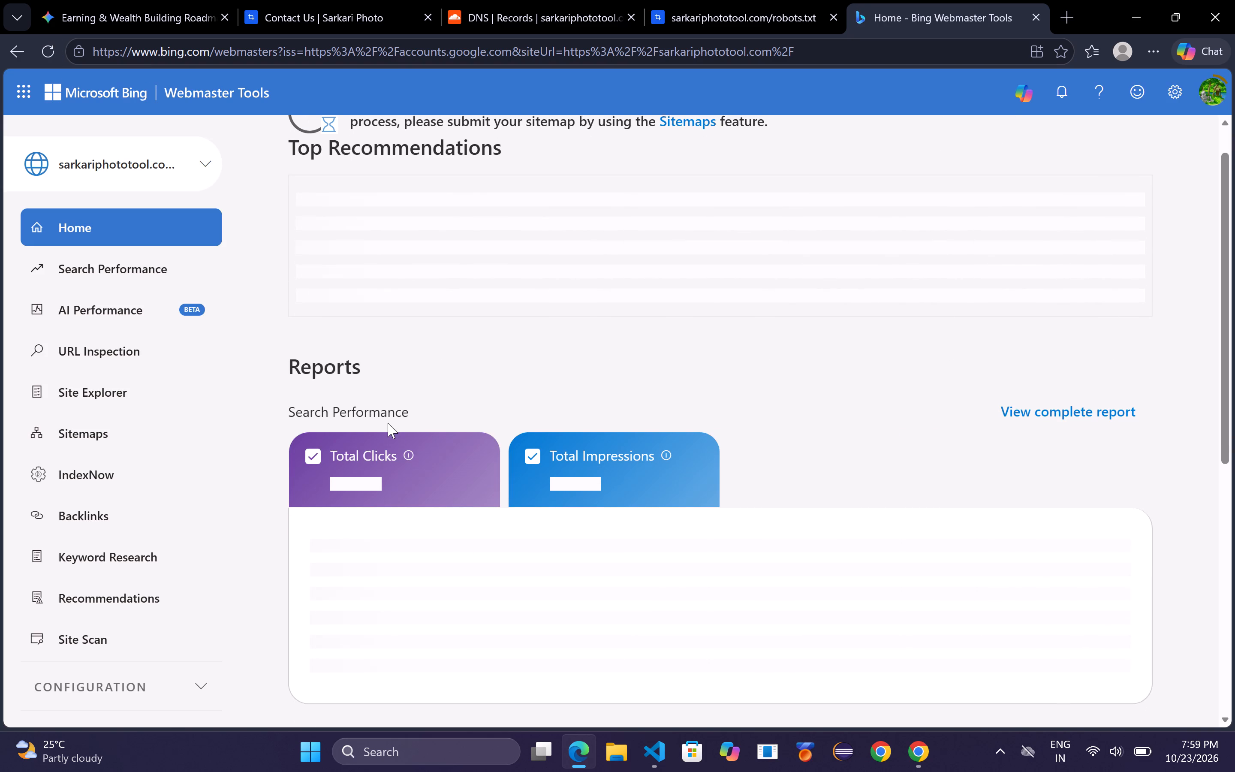
scroll(388, 423, down, 1)
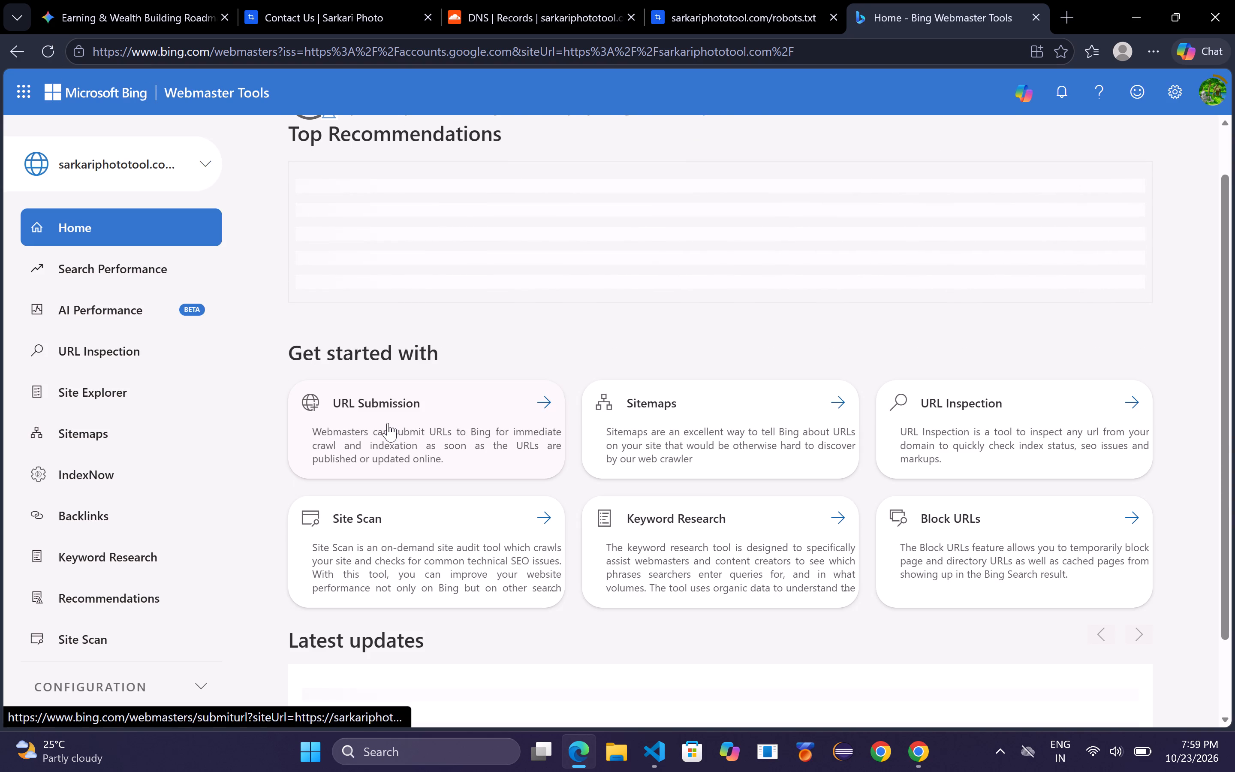
Open URL Inspection for sarkariphototool.com, ready for entering a URL.
click(149, 347)
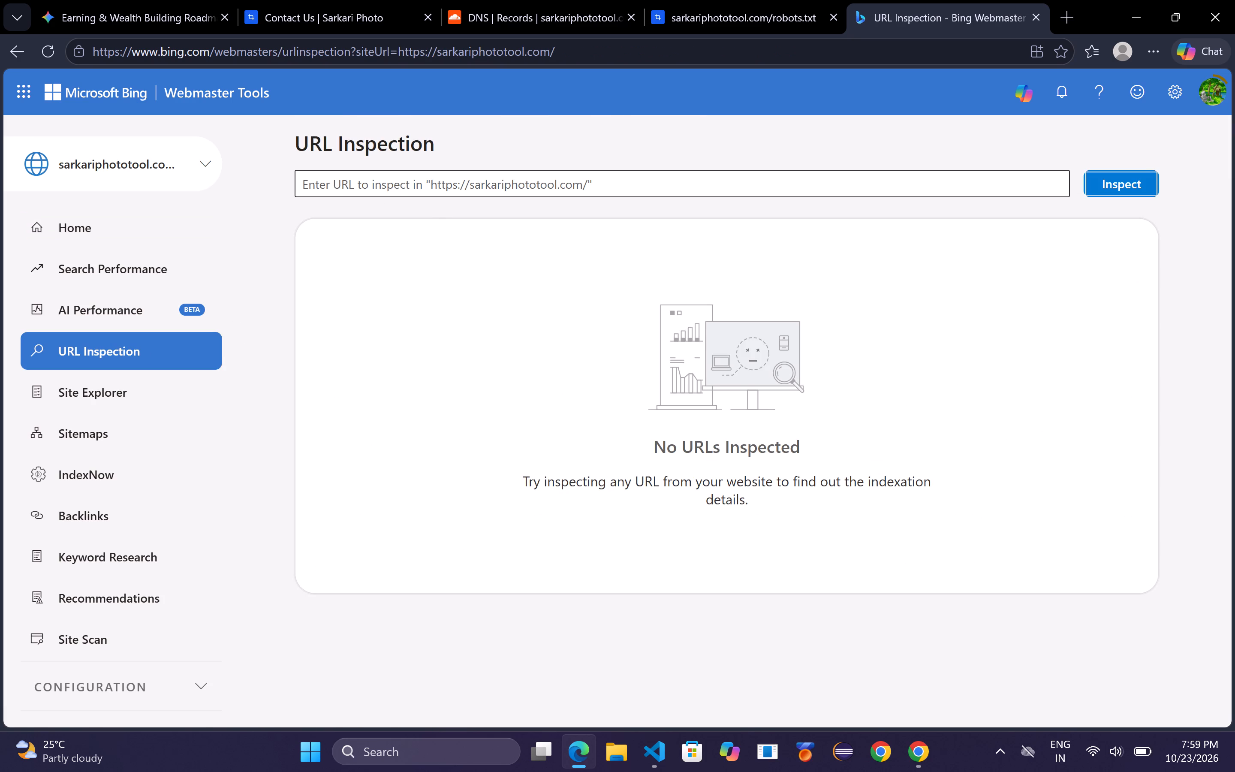
click(421, 201)
click(368, 182)
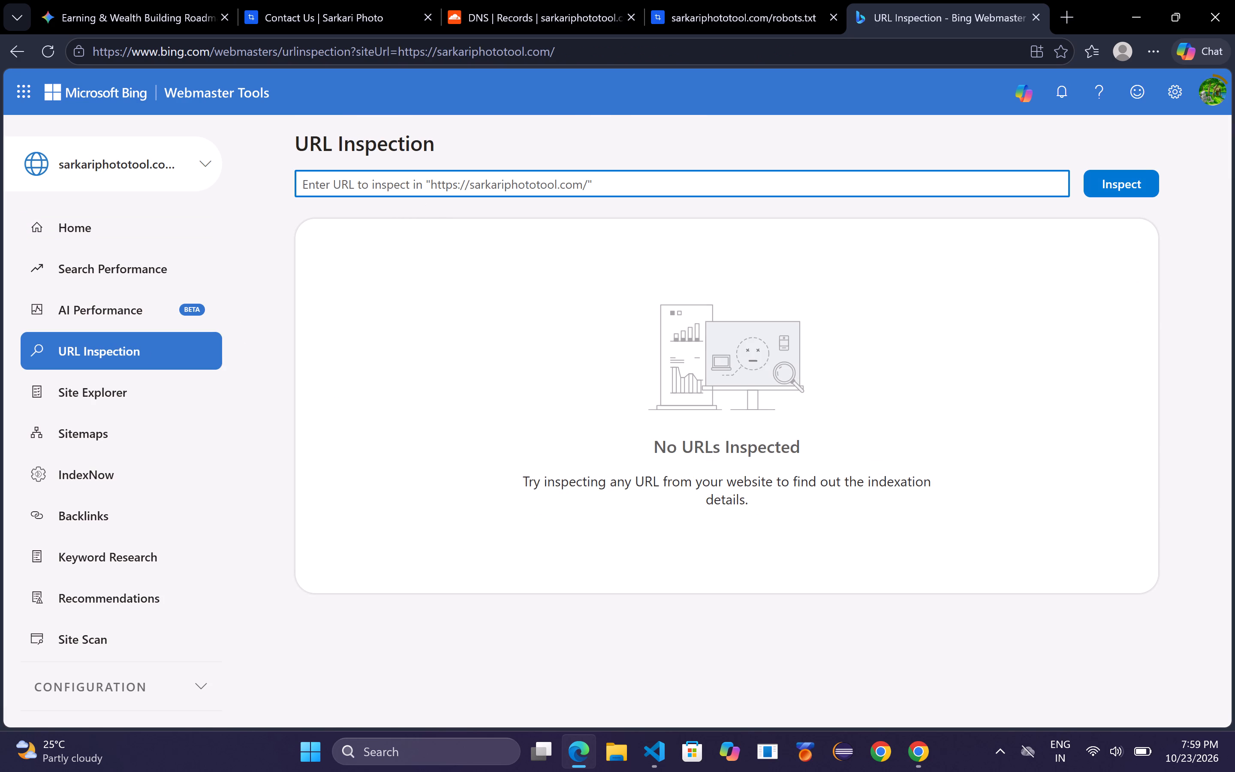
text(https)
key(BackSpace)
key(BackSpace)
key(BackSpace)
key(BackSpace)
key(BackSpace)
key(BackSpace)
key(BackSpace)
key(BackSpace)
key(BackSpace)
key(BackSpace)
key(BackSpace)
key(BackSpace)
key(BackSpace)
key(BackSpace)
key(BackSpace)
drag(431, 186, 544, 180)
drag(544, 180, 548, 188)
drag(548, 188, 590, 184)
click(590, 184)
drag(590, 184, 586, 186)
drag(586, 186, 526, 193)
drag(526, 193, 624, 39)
Switch to Chrome and look through the Google Search Console overview of sarkariphototool.com, ending back at the tutorial video.
click(922, 757)
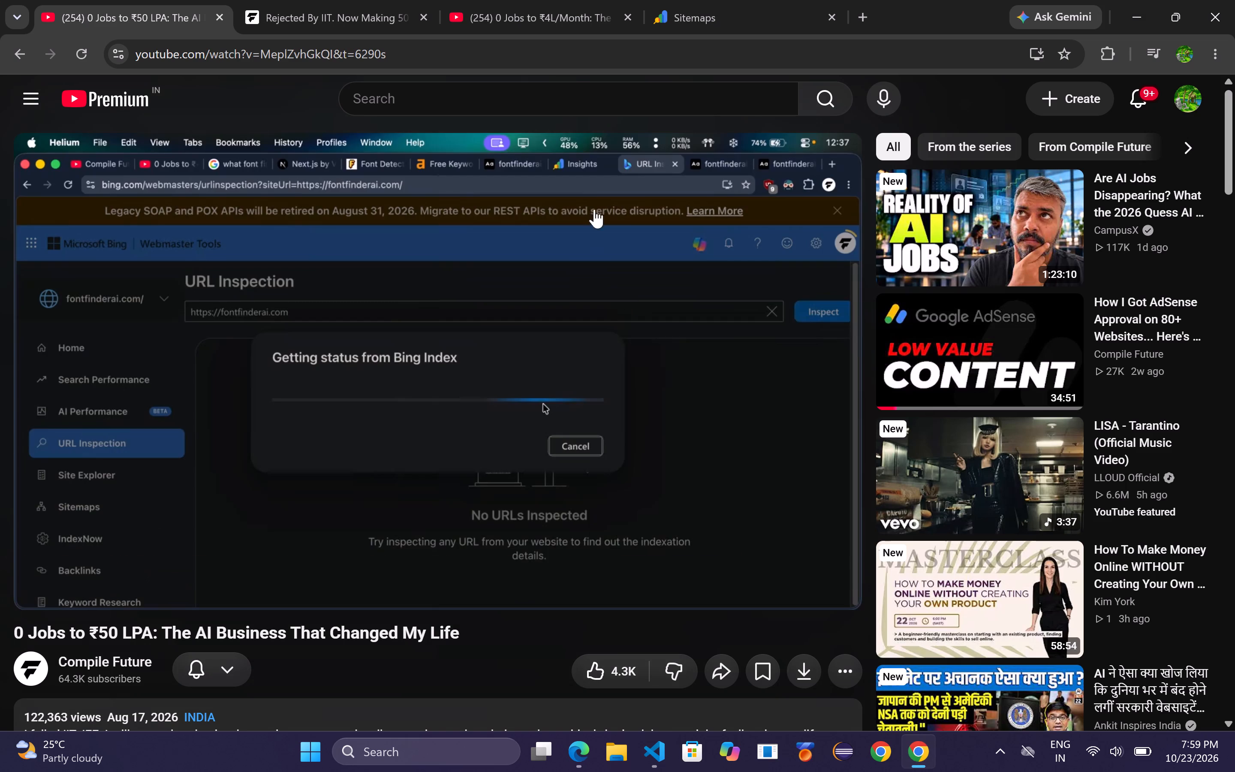
click(743, 7)
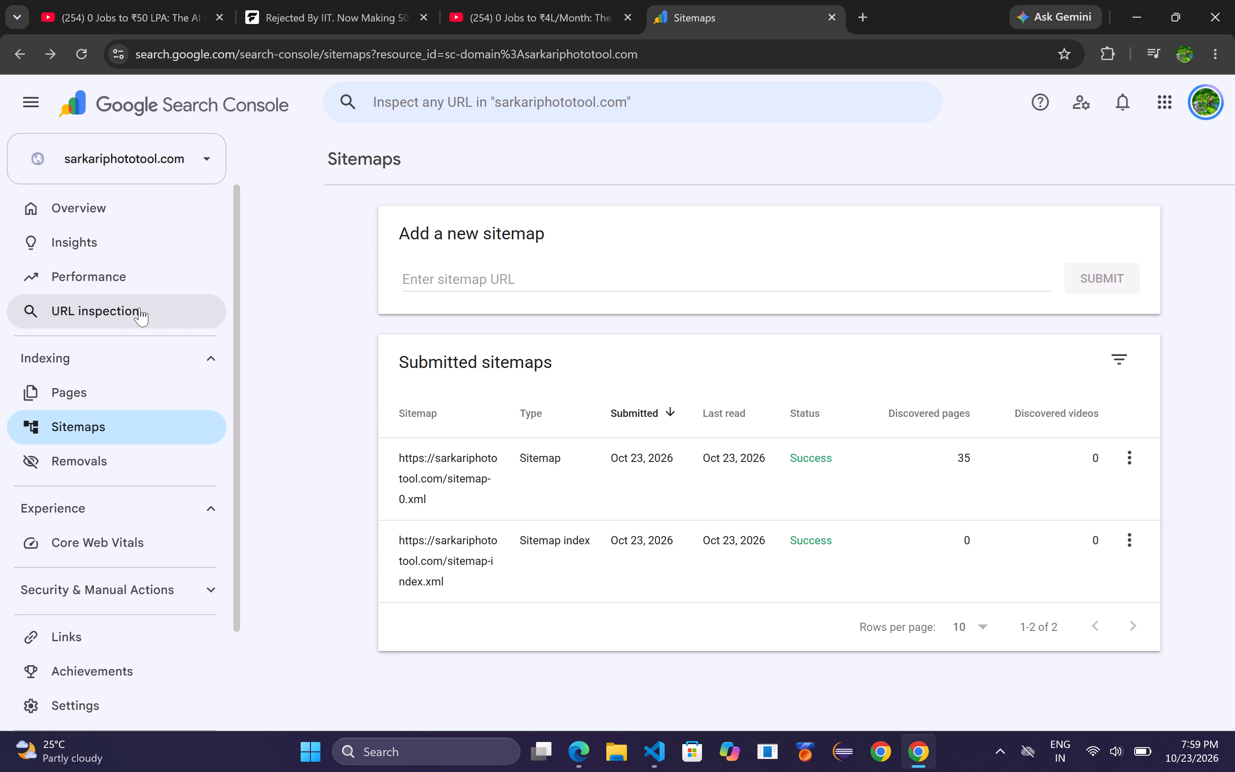
scroll(130, 222, up, 1)
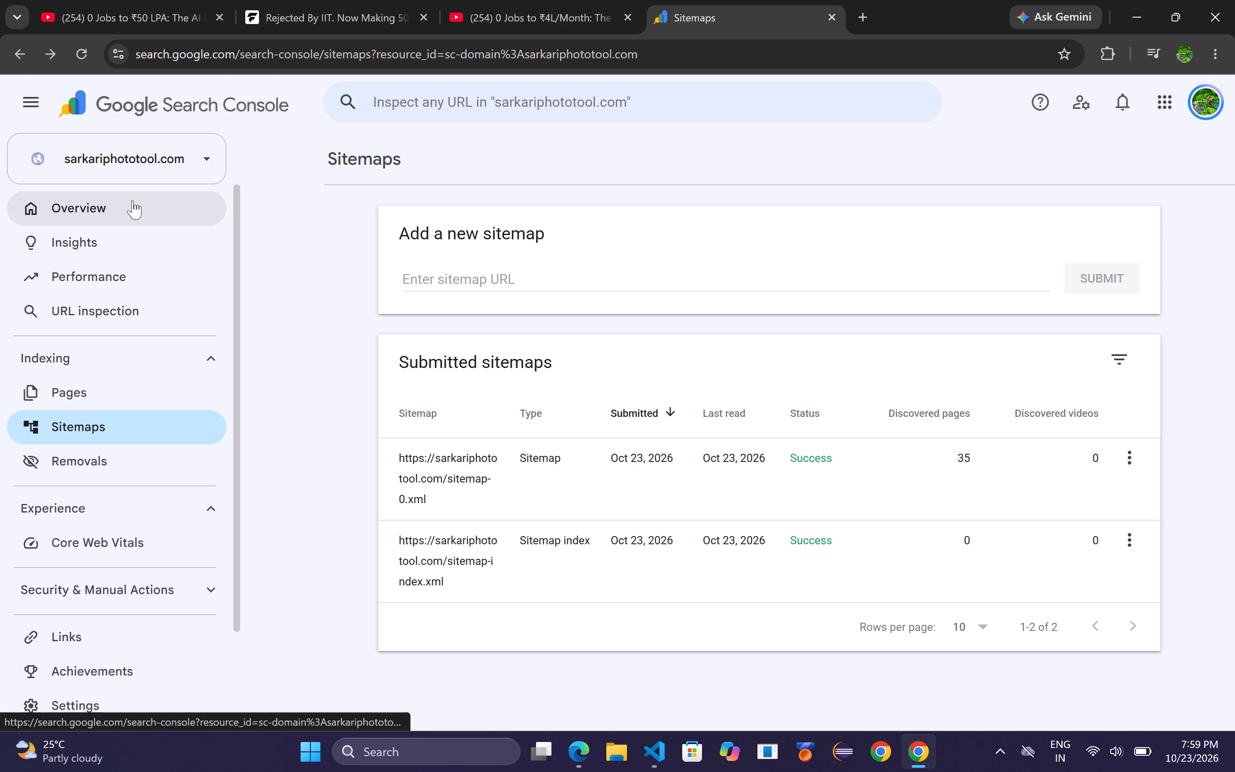
click(133, 200)
click(197, 162)
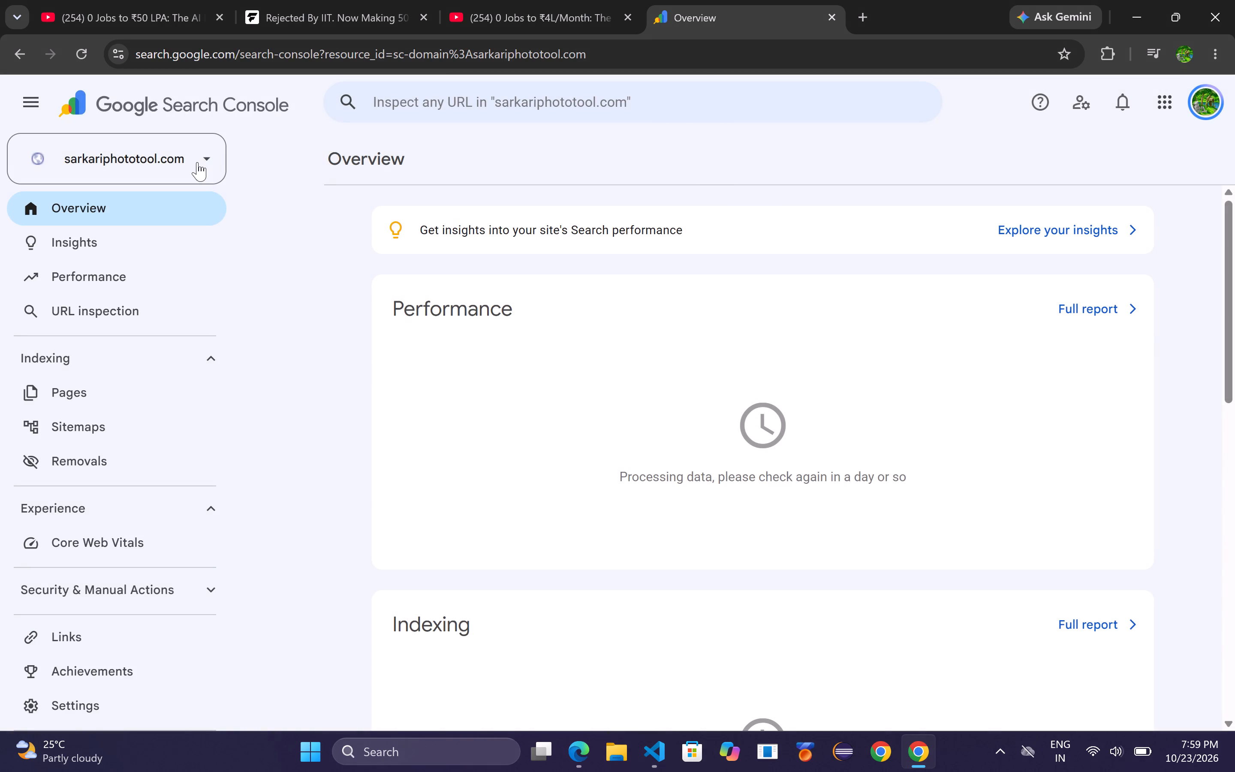
scroll(468, 352, down, 5)
scroll(468, 352, up, 3)
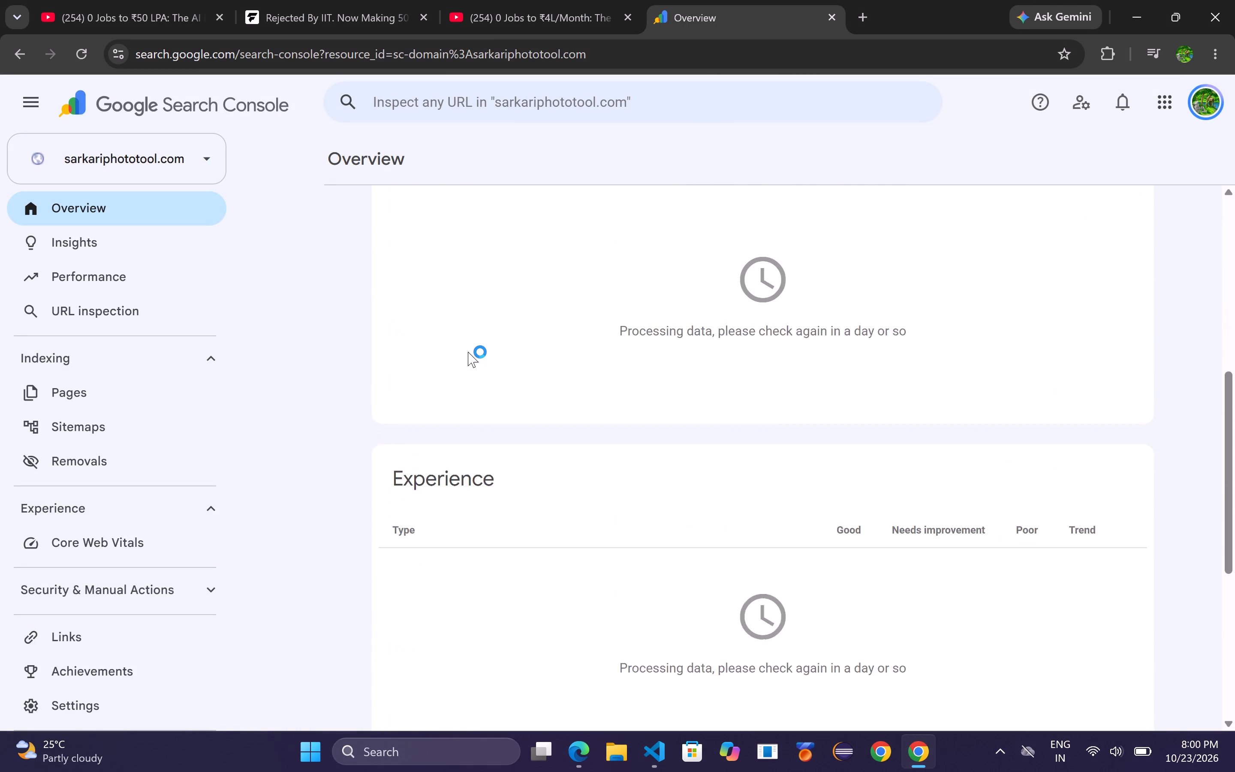
scroll(468, 352, up, 2)
click(134, 0)
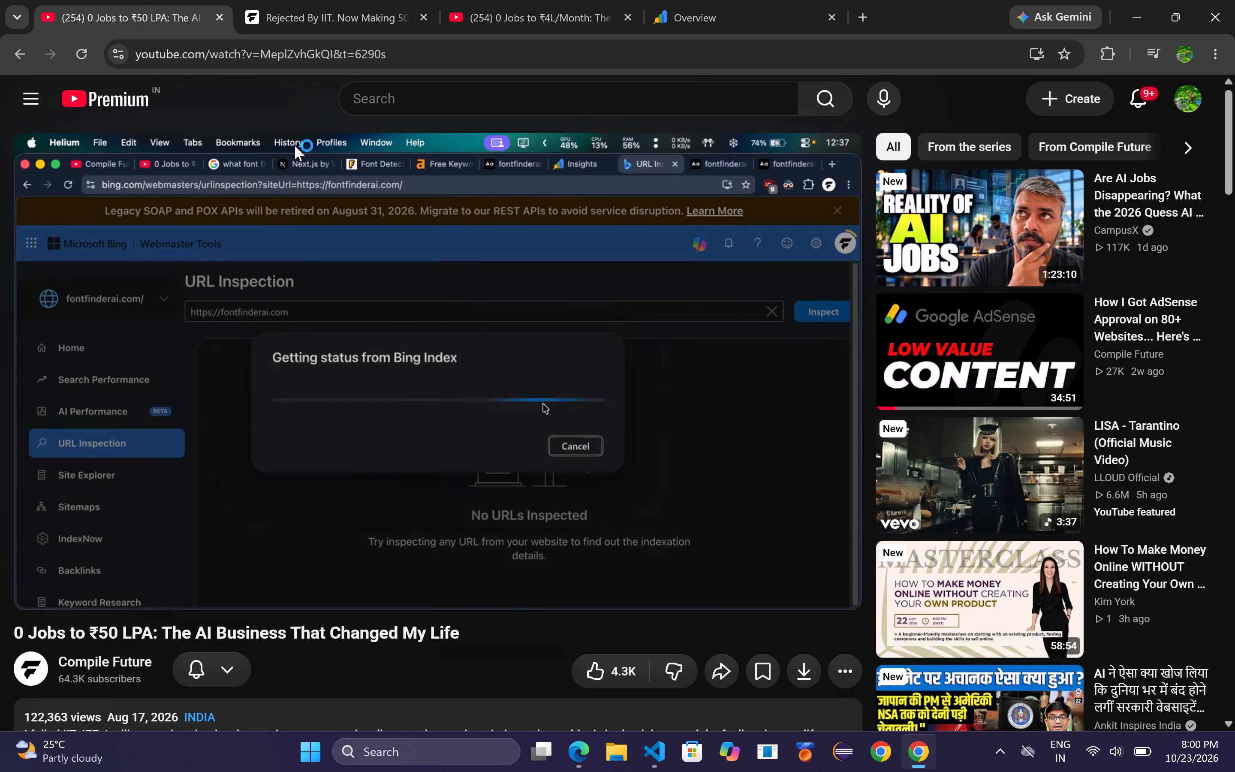
click(564, 747)
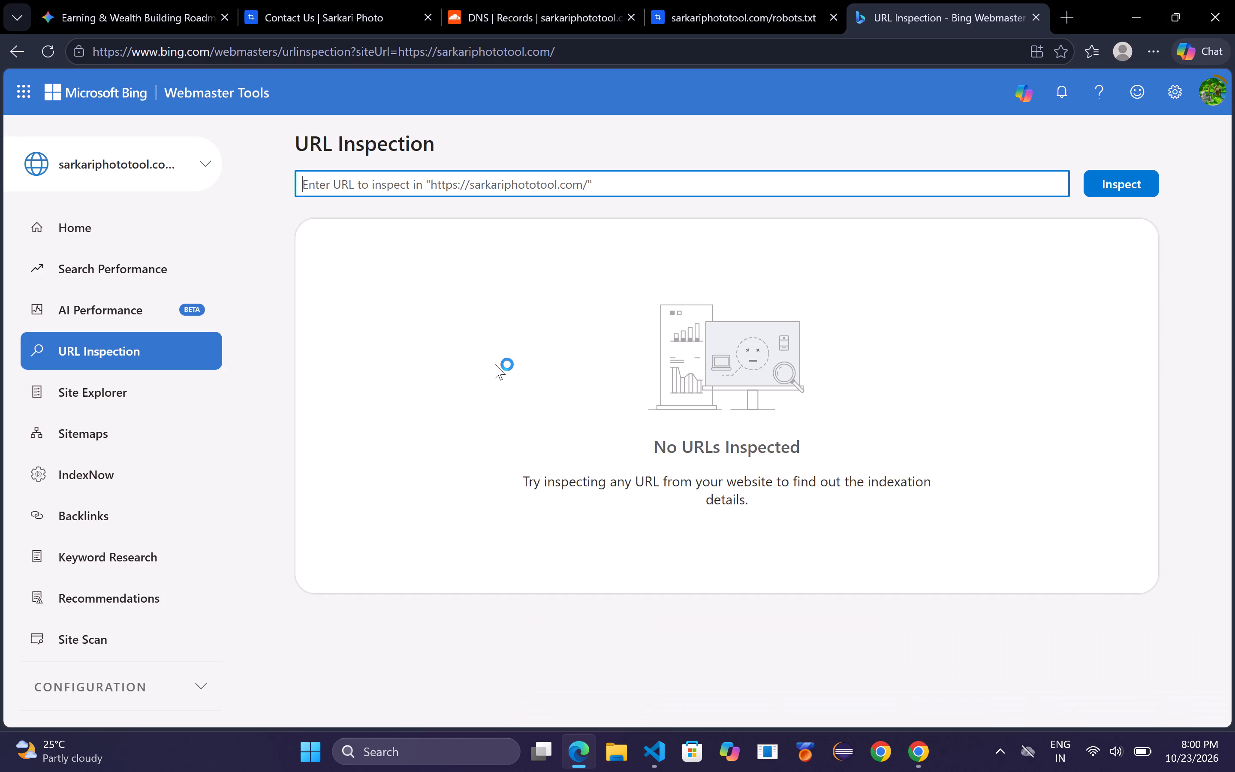
text(https)
text(://)
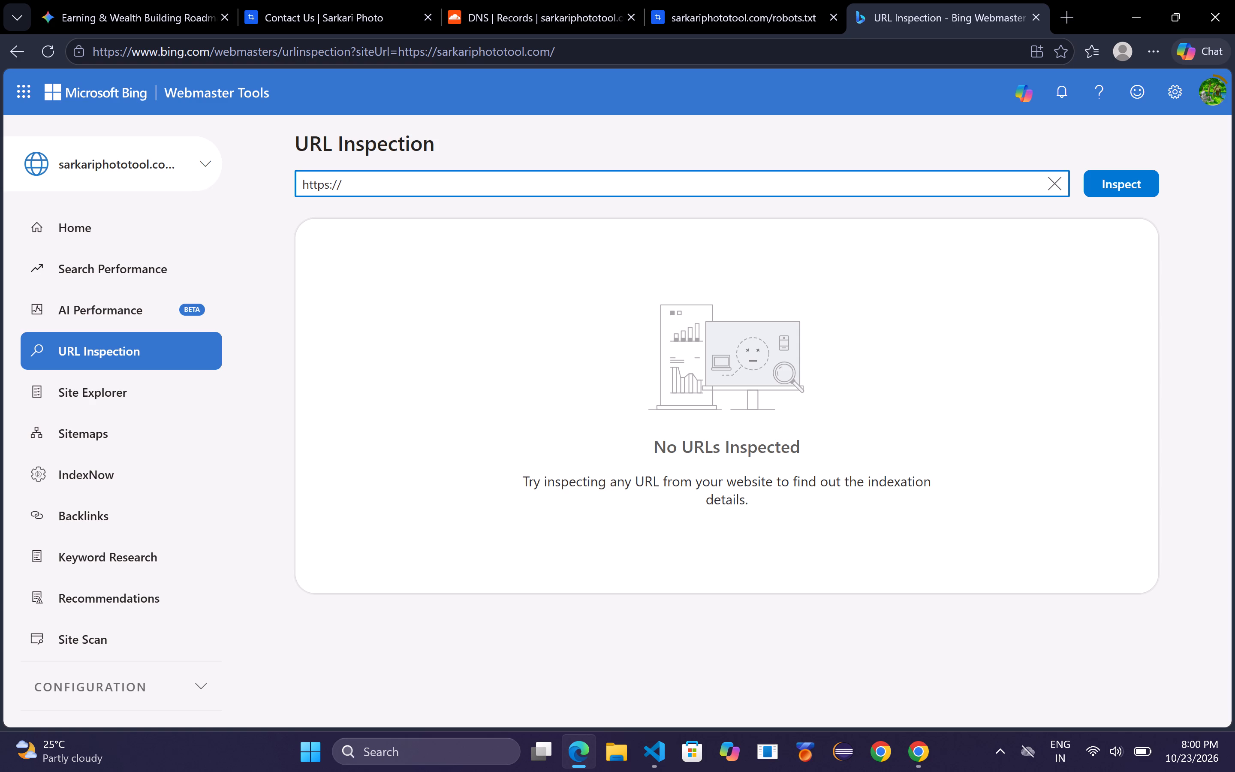
text(sarkari)
text(phototool.com)
click(1136, 171)
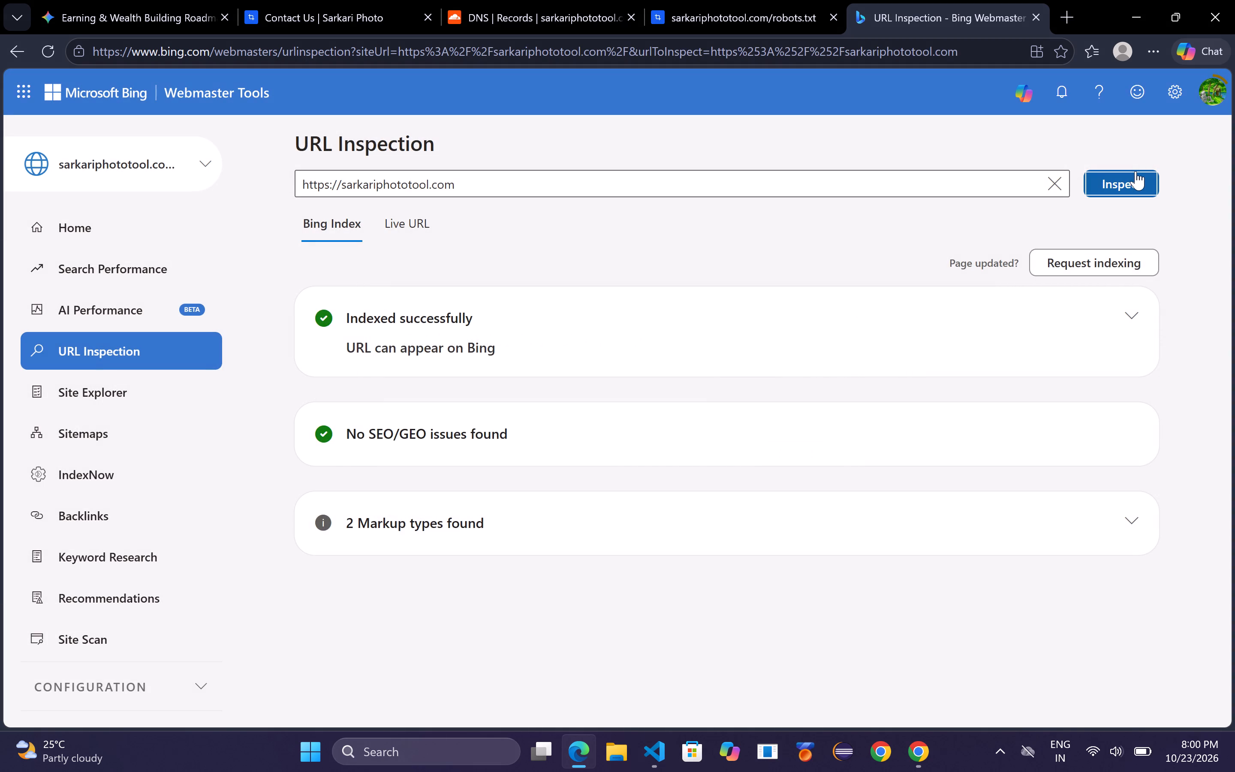
Expand the markup types in the inspection result and read through the JSON-LD markup details.
click(1132, 525)
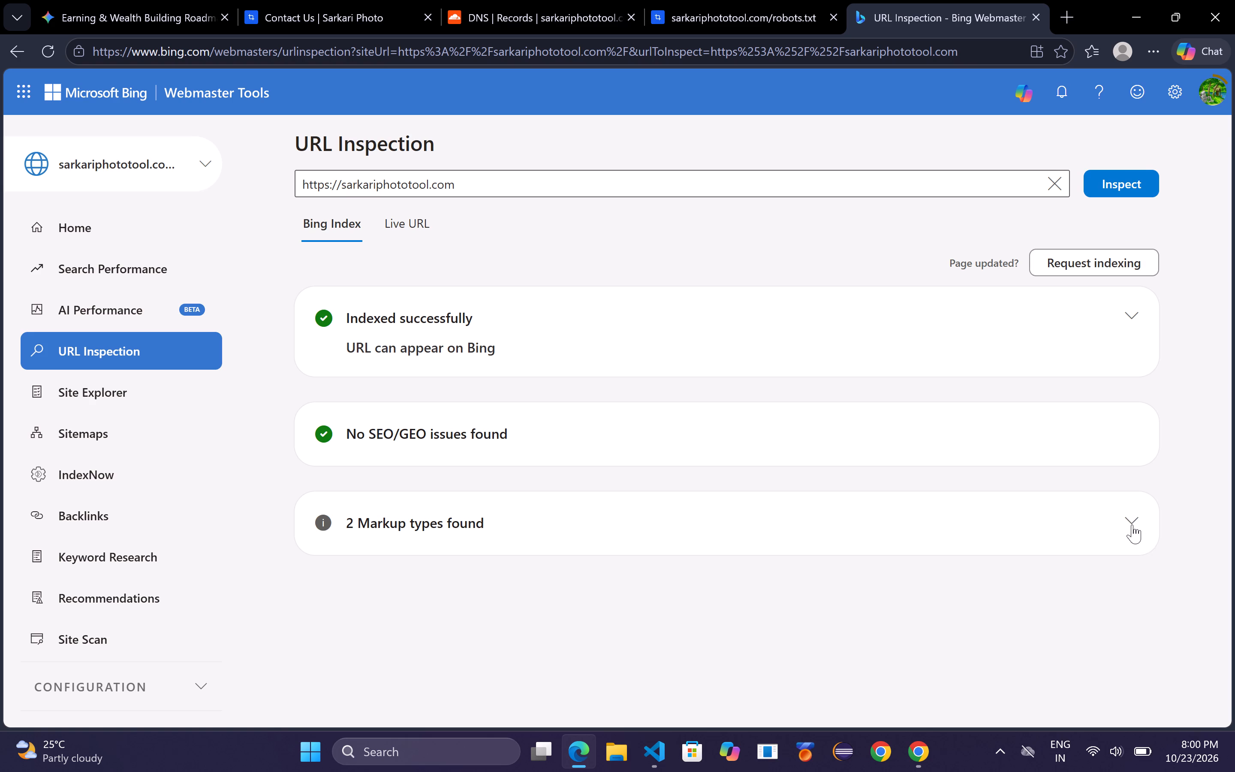
scroll(926, 559, down, 1)
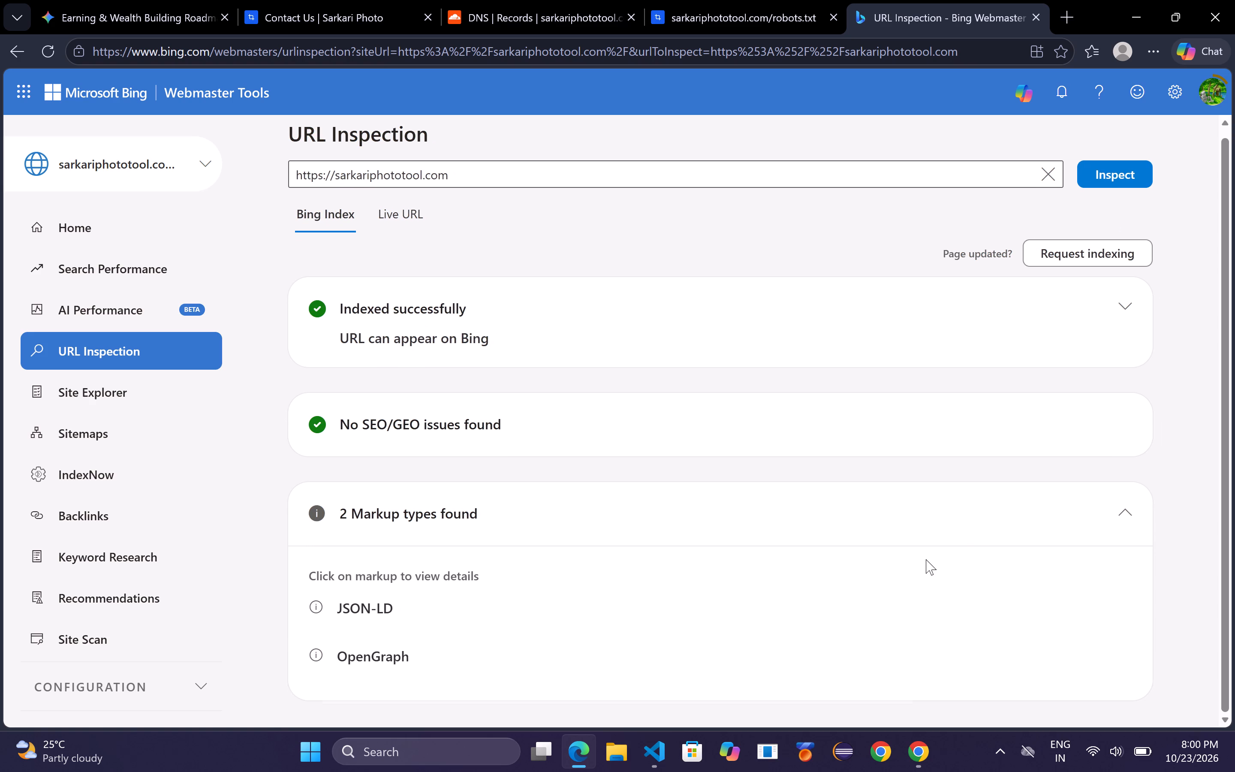
scroll(926, 559, down, 1)
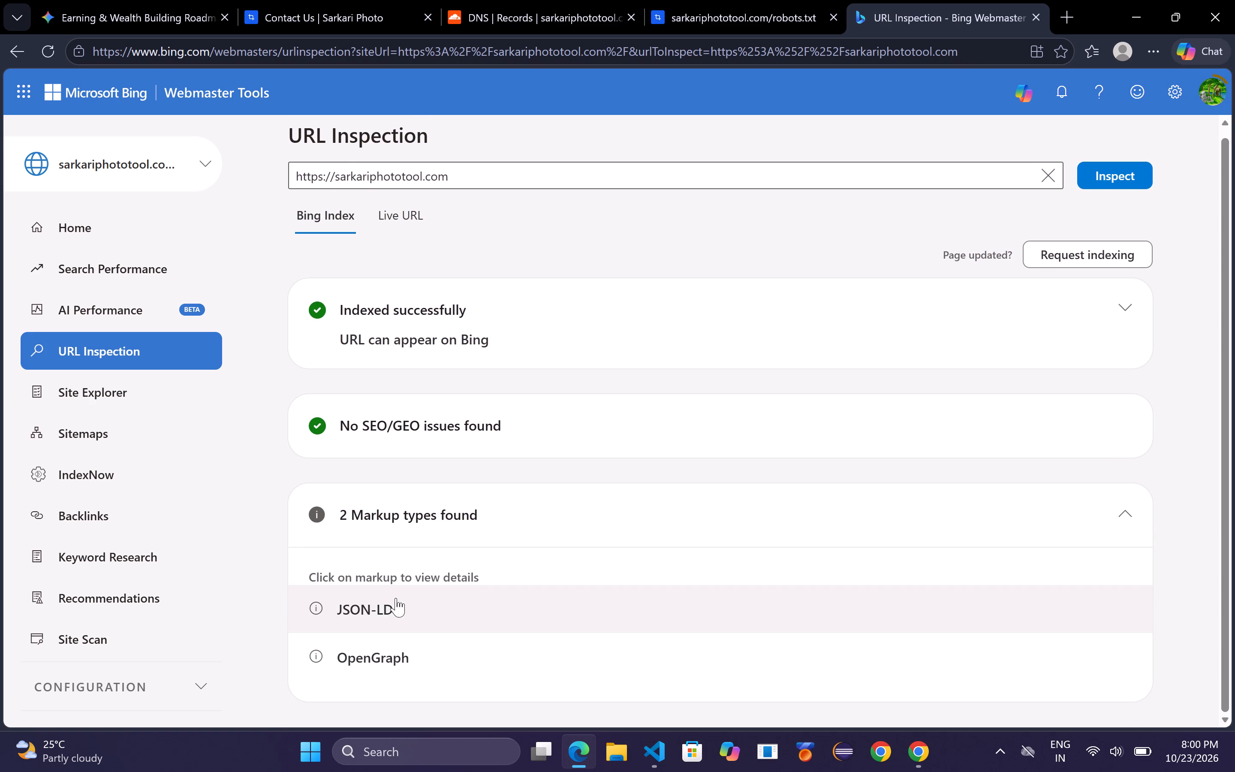
click(375, 604)
scroll(413, 575, down, 16)
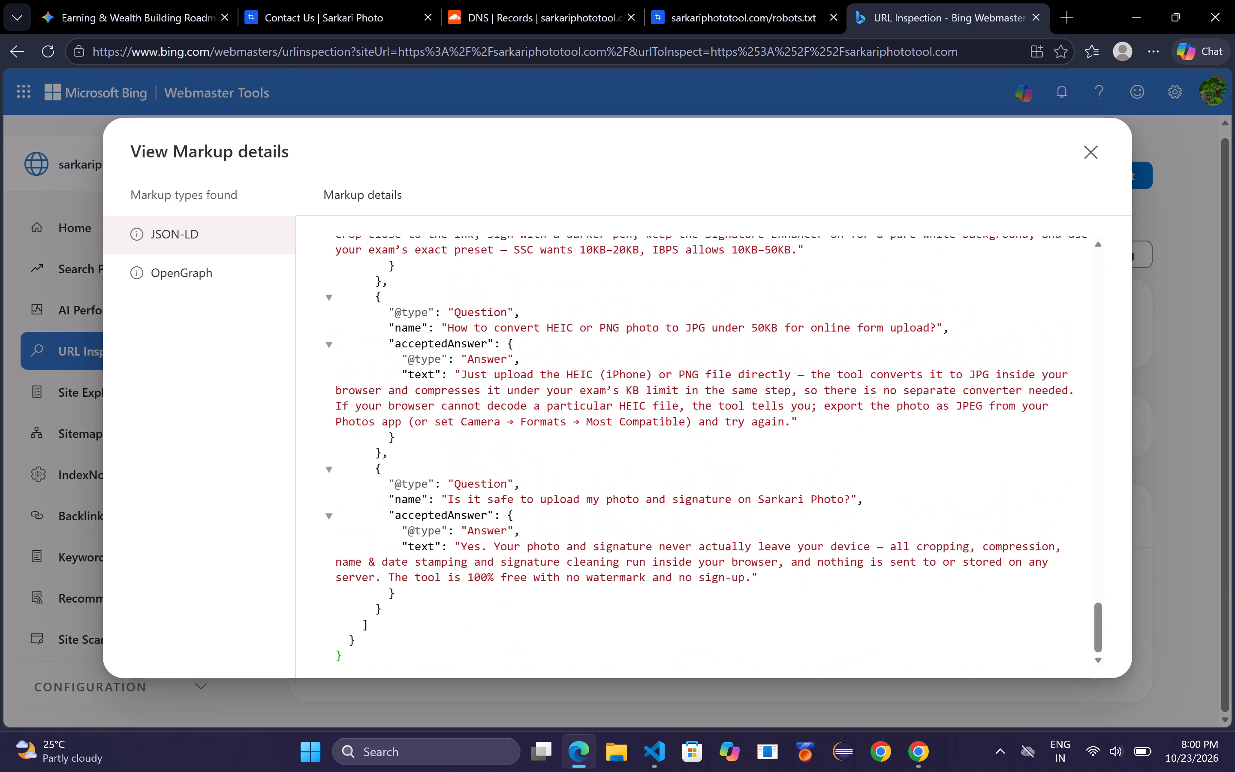
scroll(413, 575, up, 8)
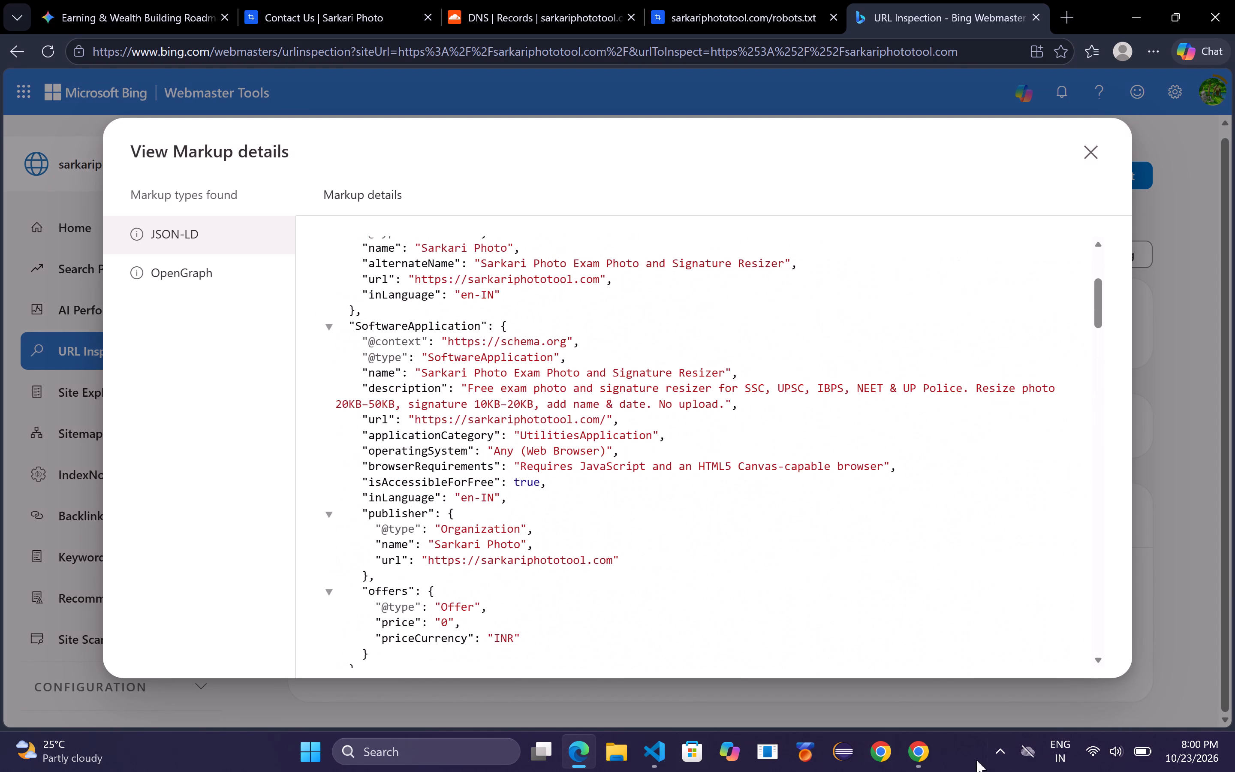
Switch to the tutorial video in Chrome, watch how the indexing request is submitted in Bing, and pause it.
click(931, 760)
click(633, 416)
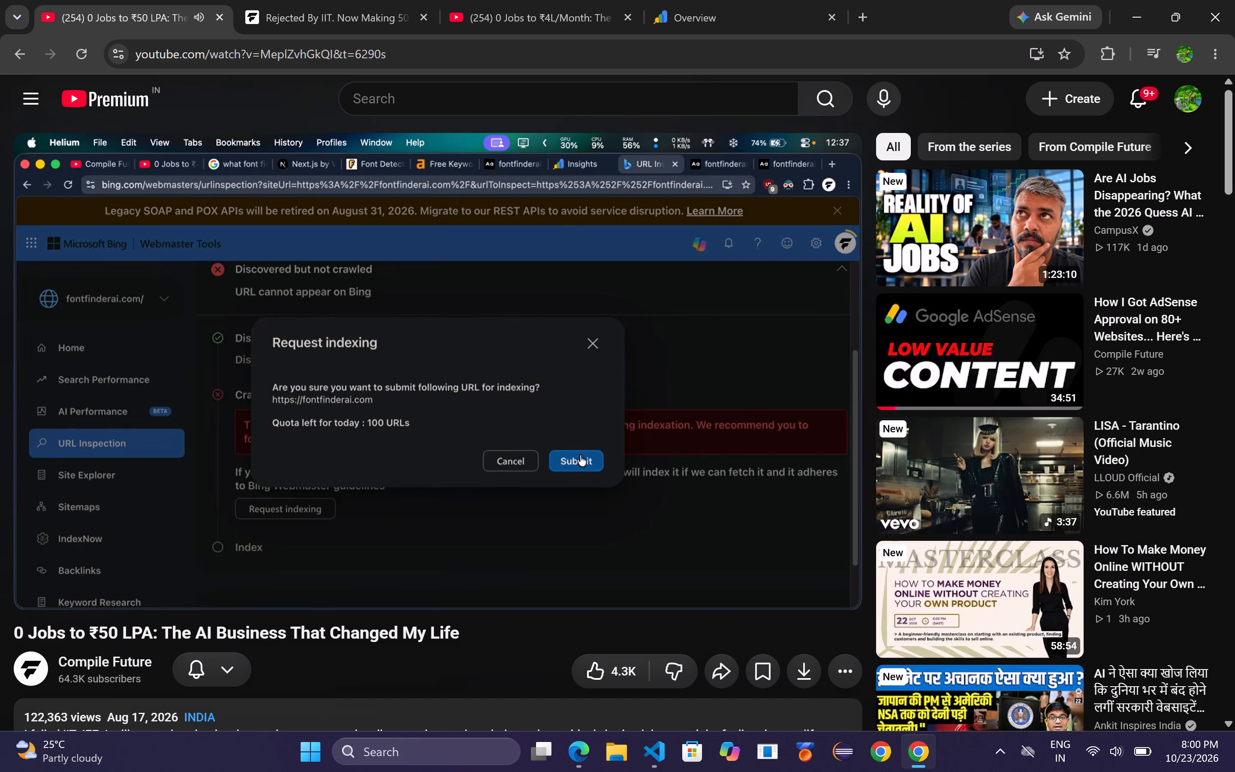
click(467, 406)
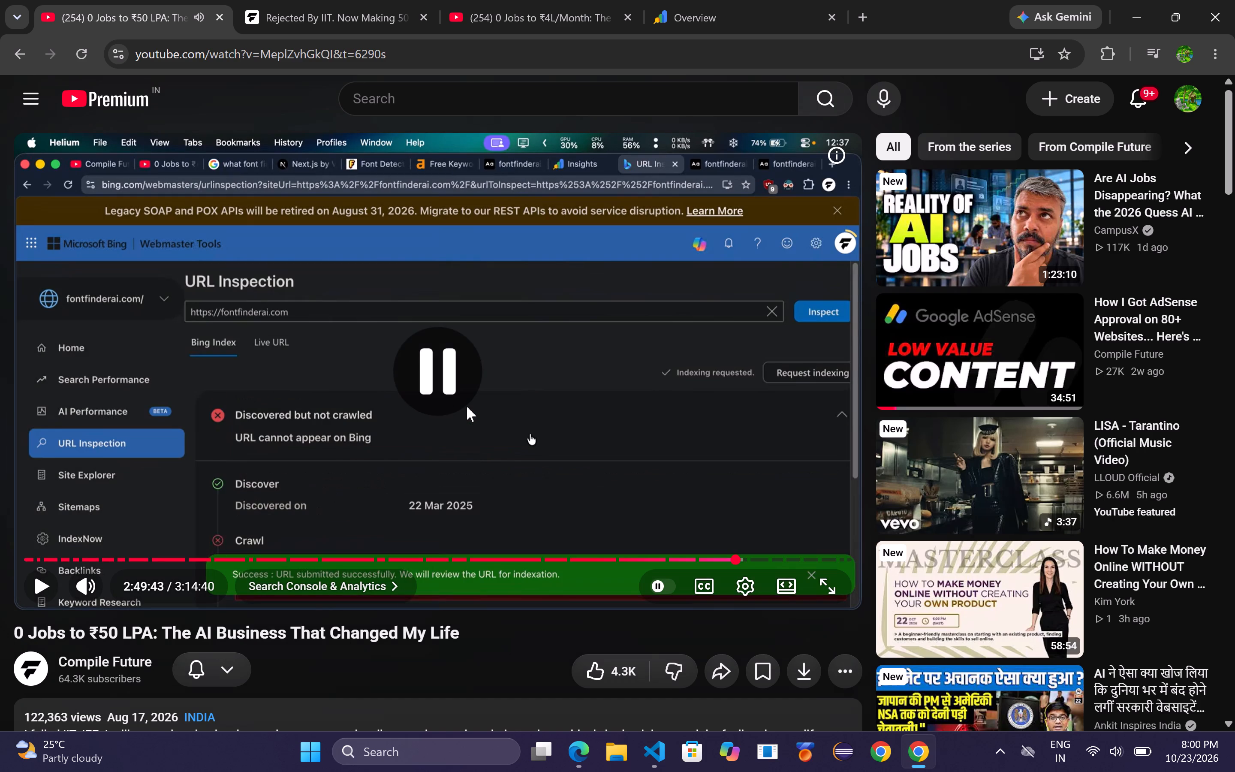
click(467, 406)
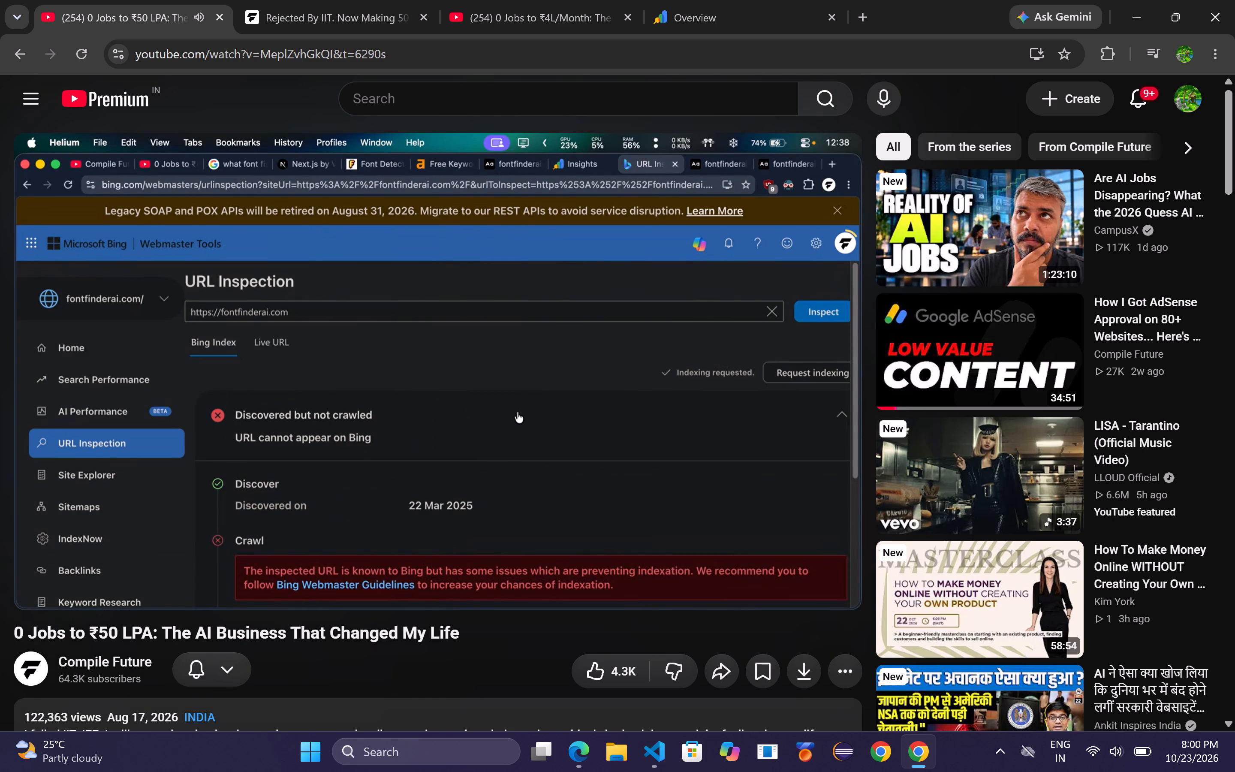
click(467, 406)
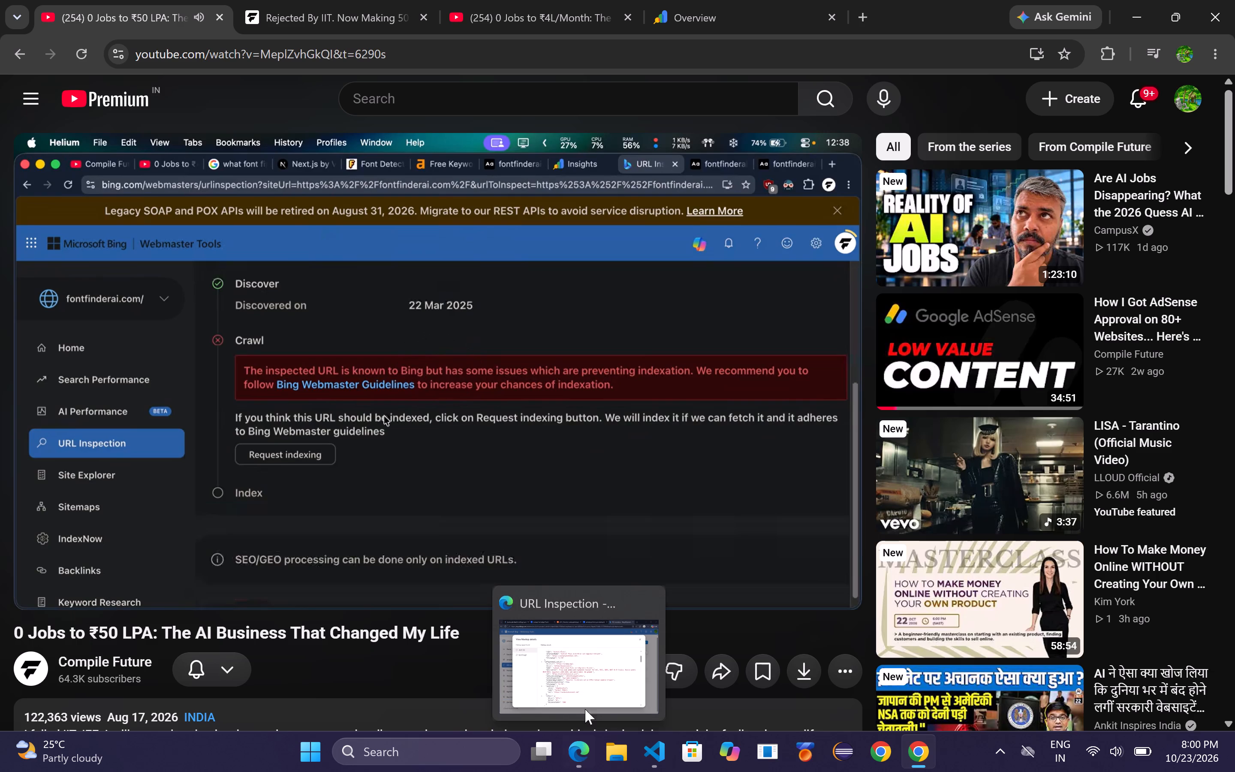
click(590, 692)
click(1090, 152)
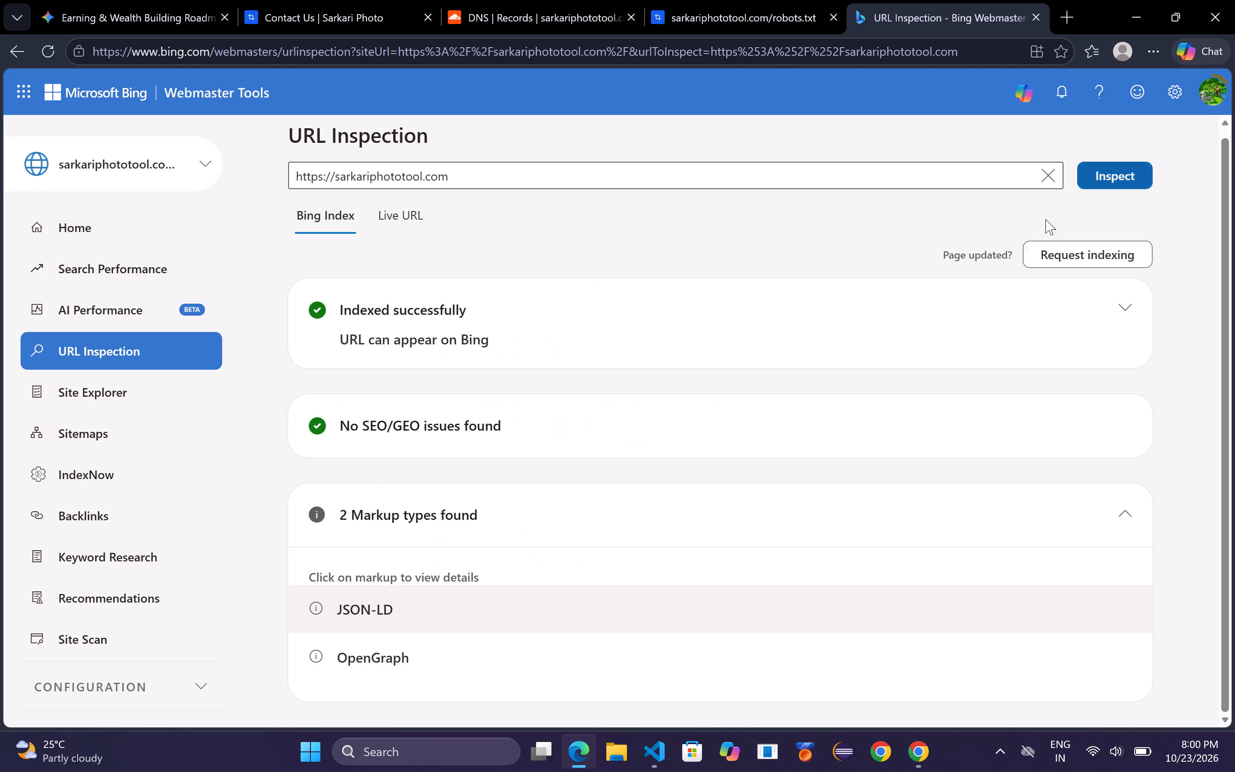
scroll(924, 467, down, 6)
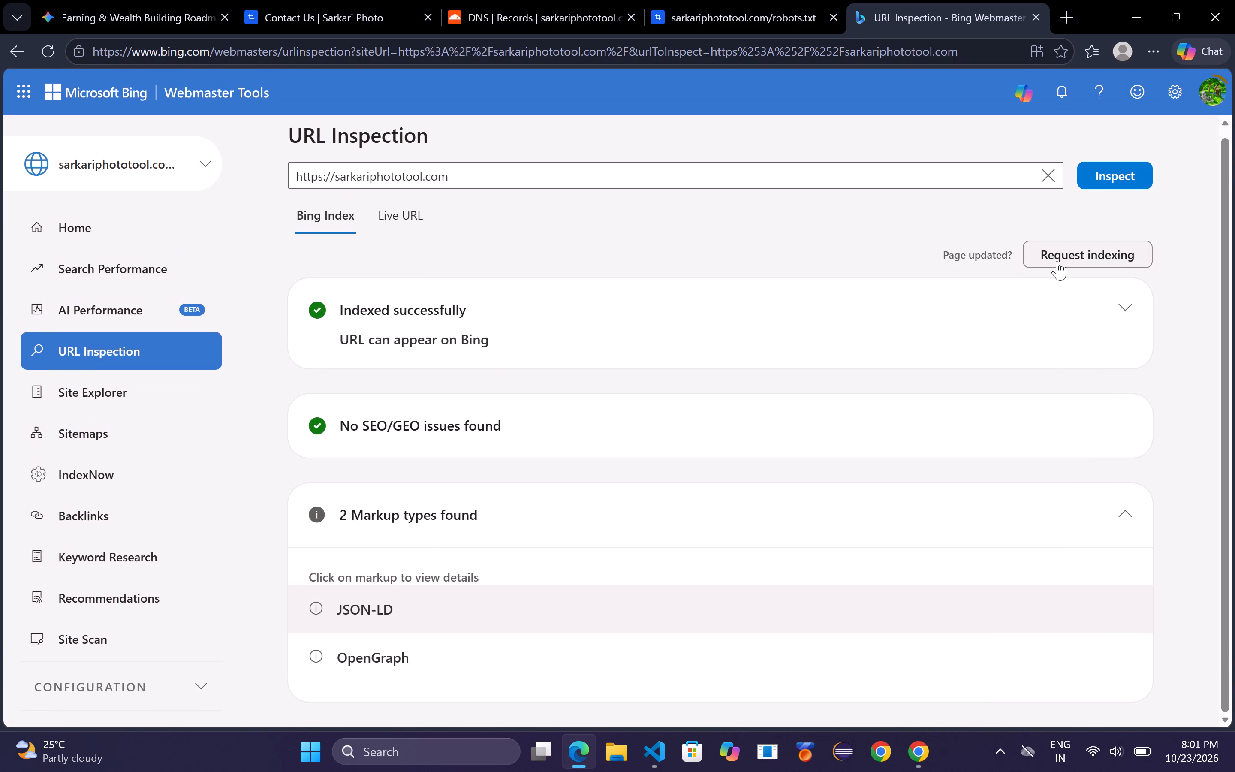
click(1057, 261)
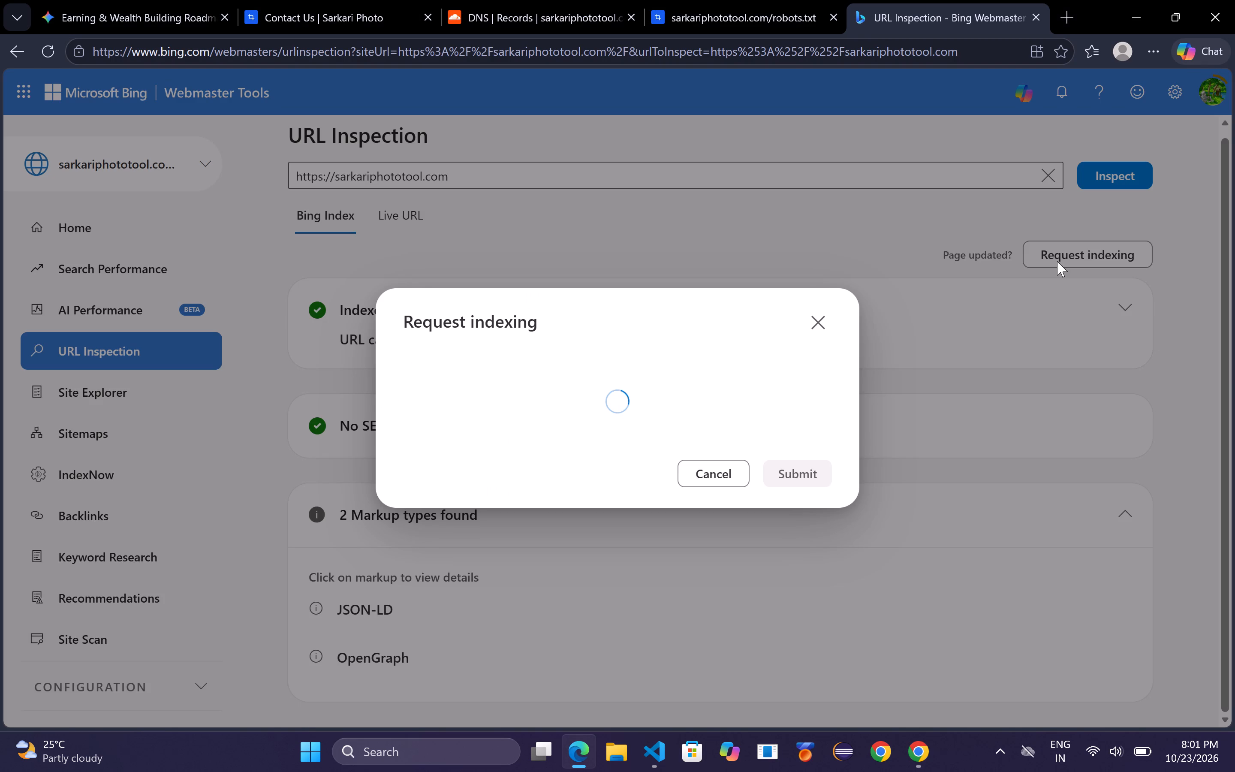
click(789, 478)
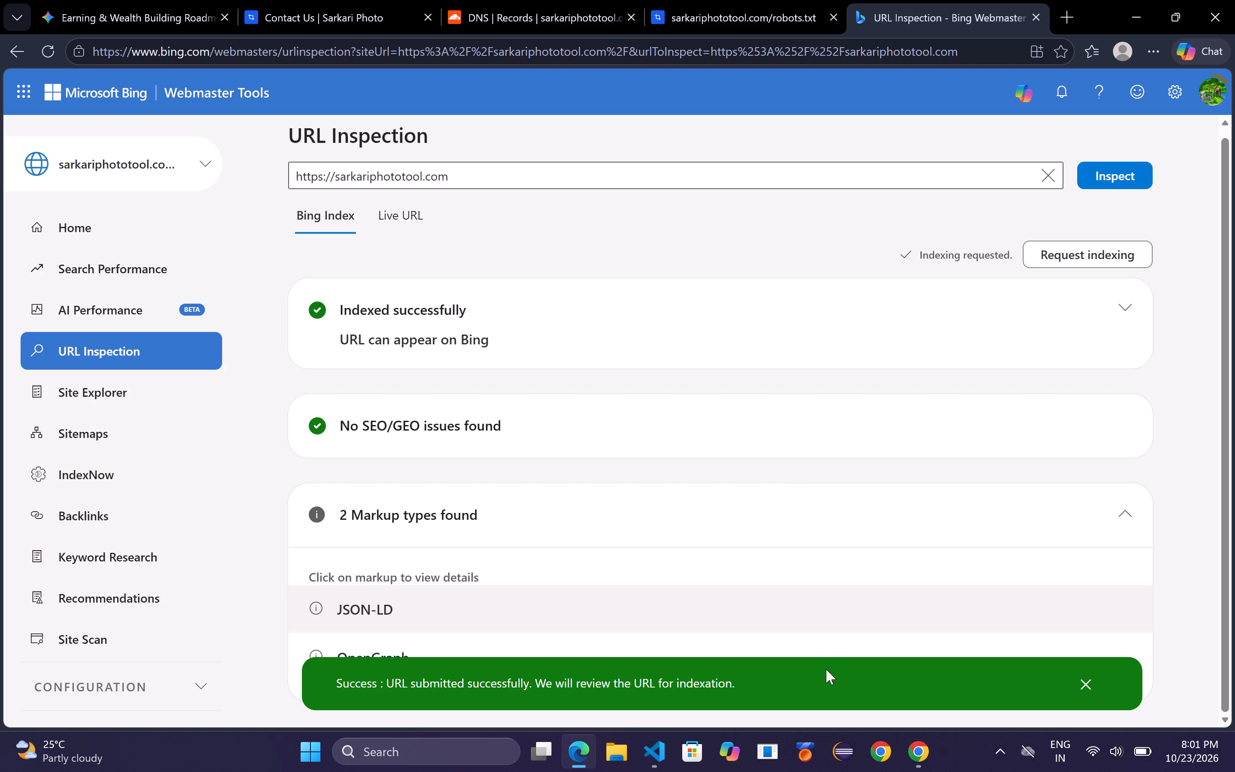
Switch to the tutorial video in Chrome, watch how sitemaps are submitted in Bing Webmaster Tools, and pause it.
click(927, 657)
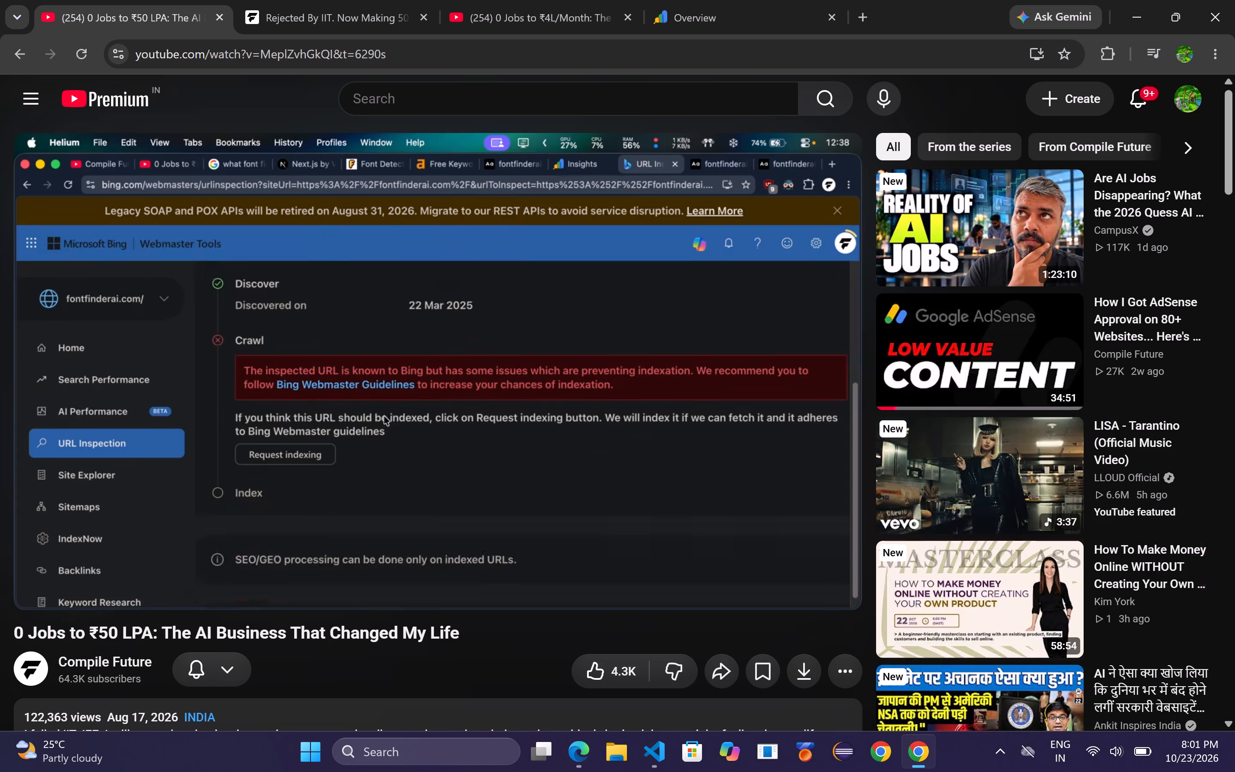
click(593, 329)
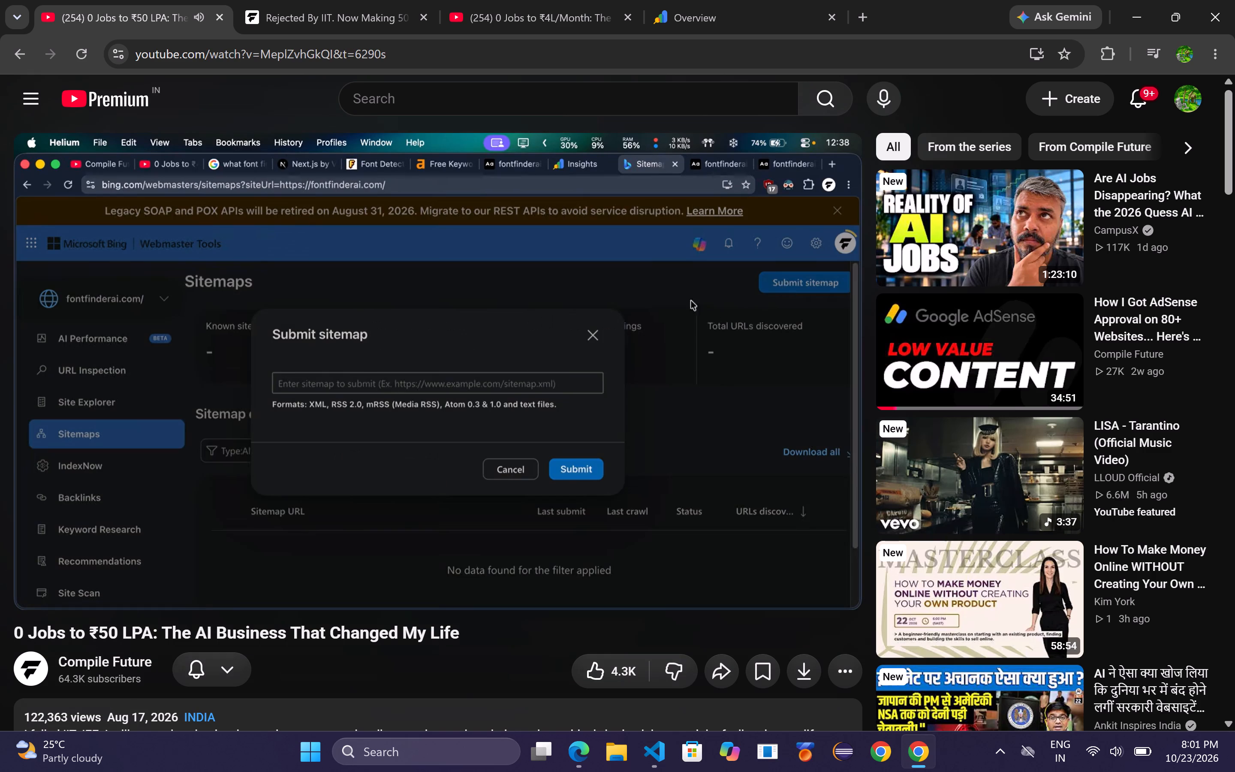
click(705, 489)
click(705, 489)
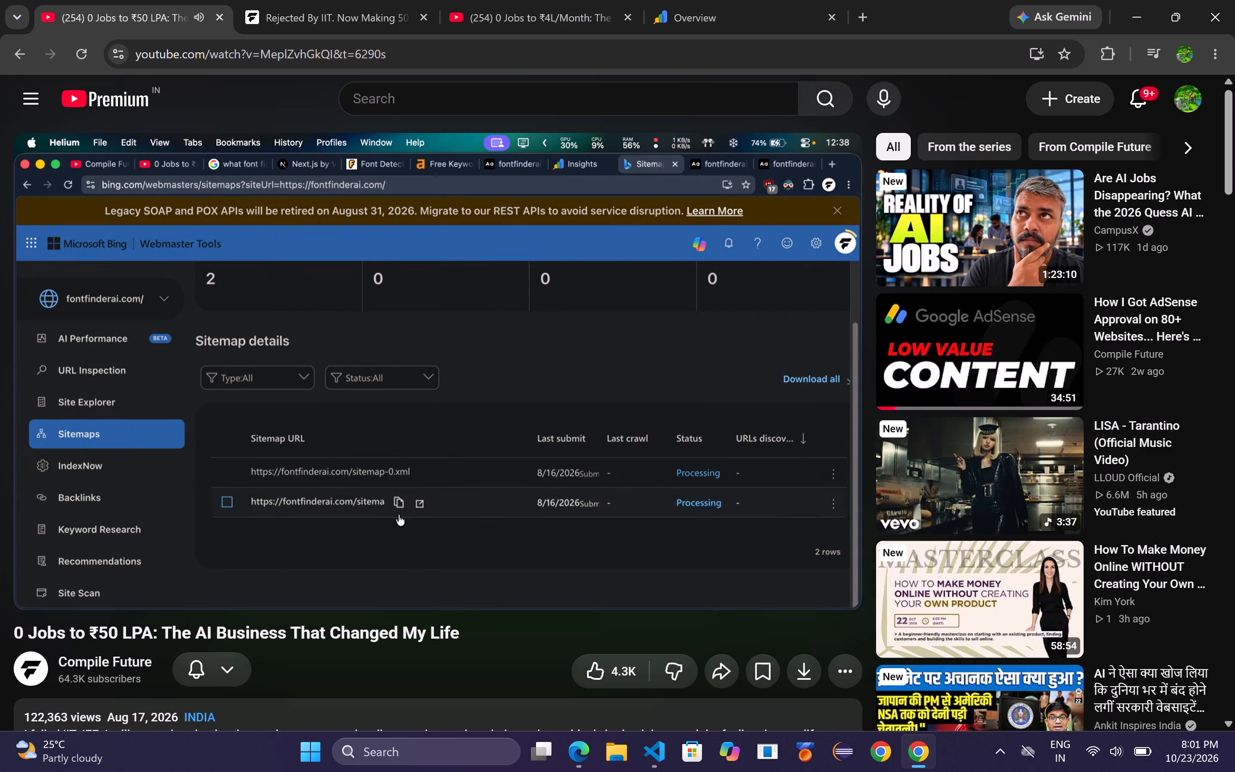
click(705, 489)
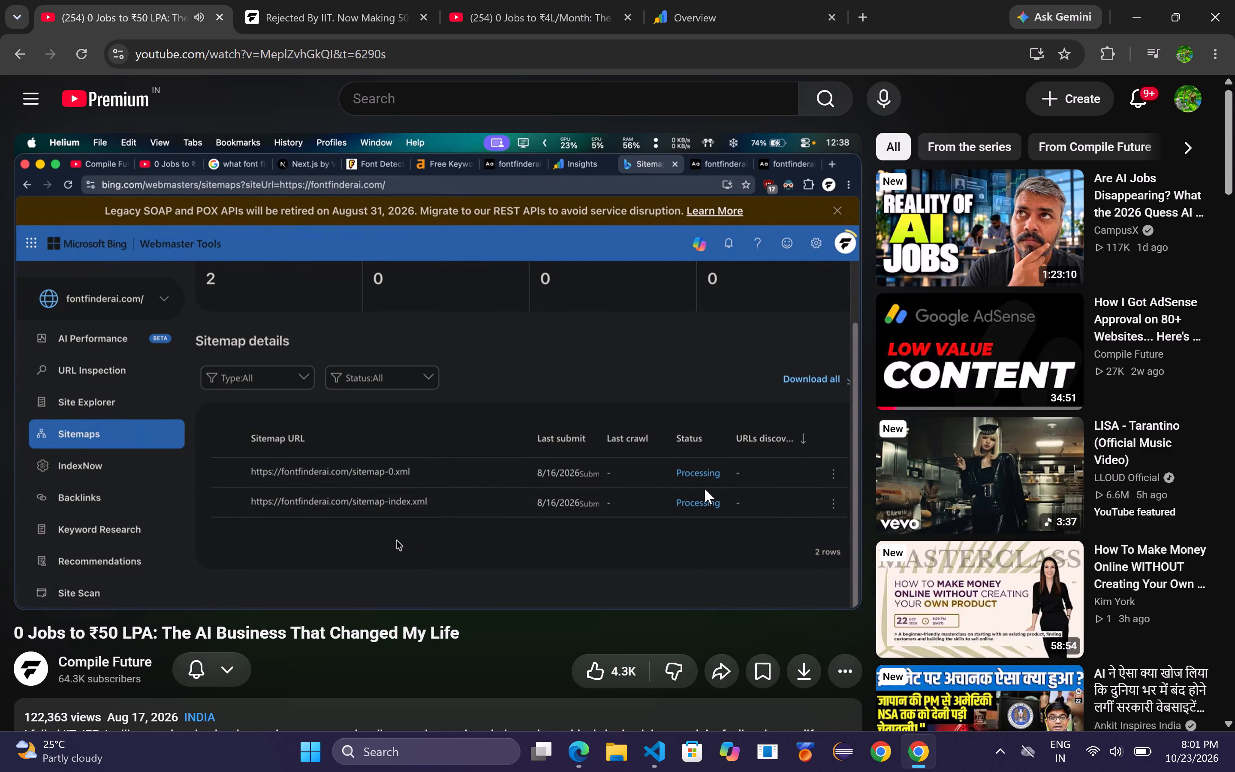
click(575, 749)
click(108, 430)
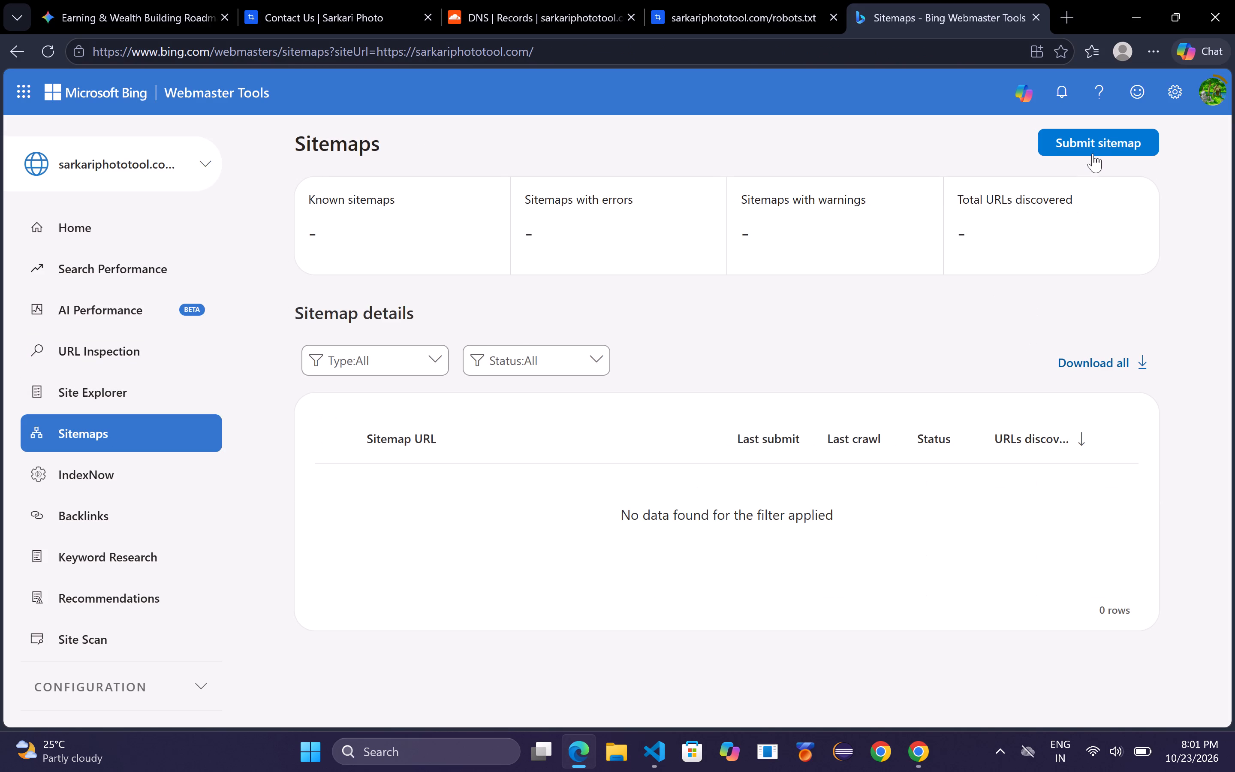
click(1092, 150)
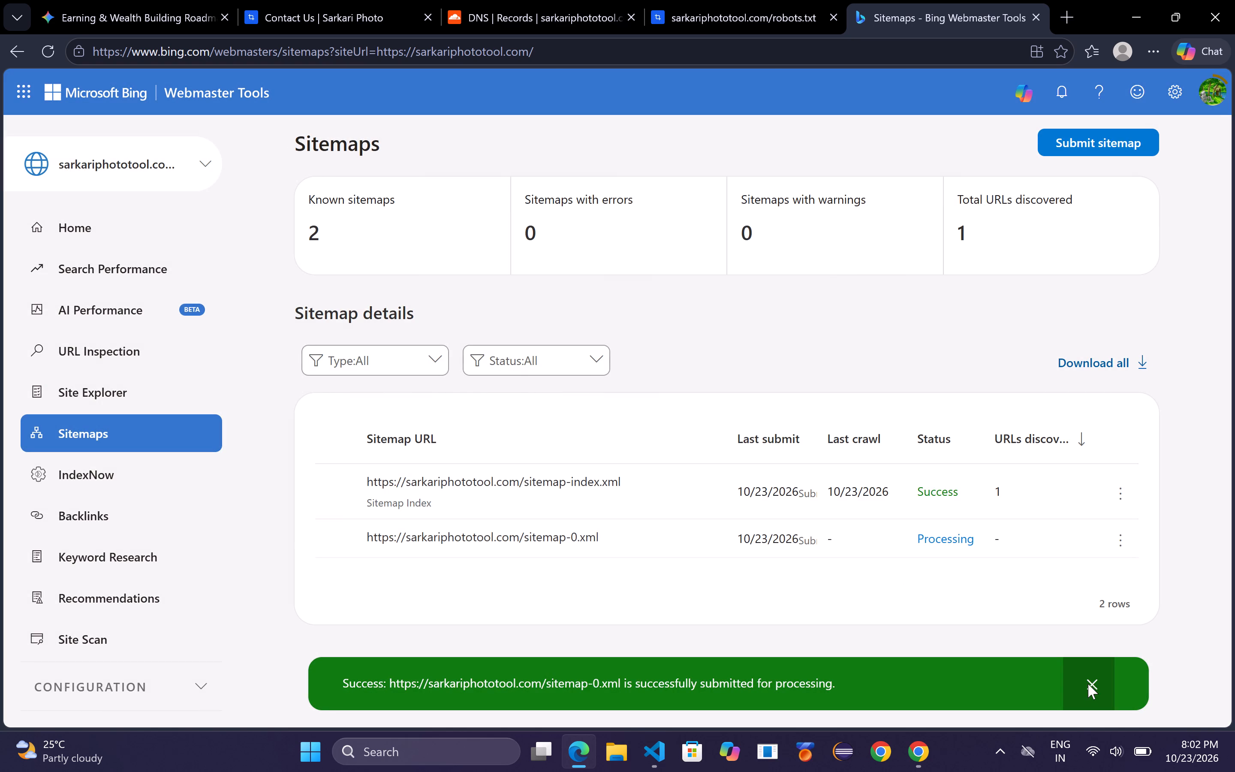
Continue watching the tutorial video in Chrome, switching briefly to Edge to reload the Bing Sitemaps page.
click(923, 706)
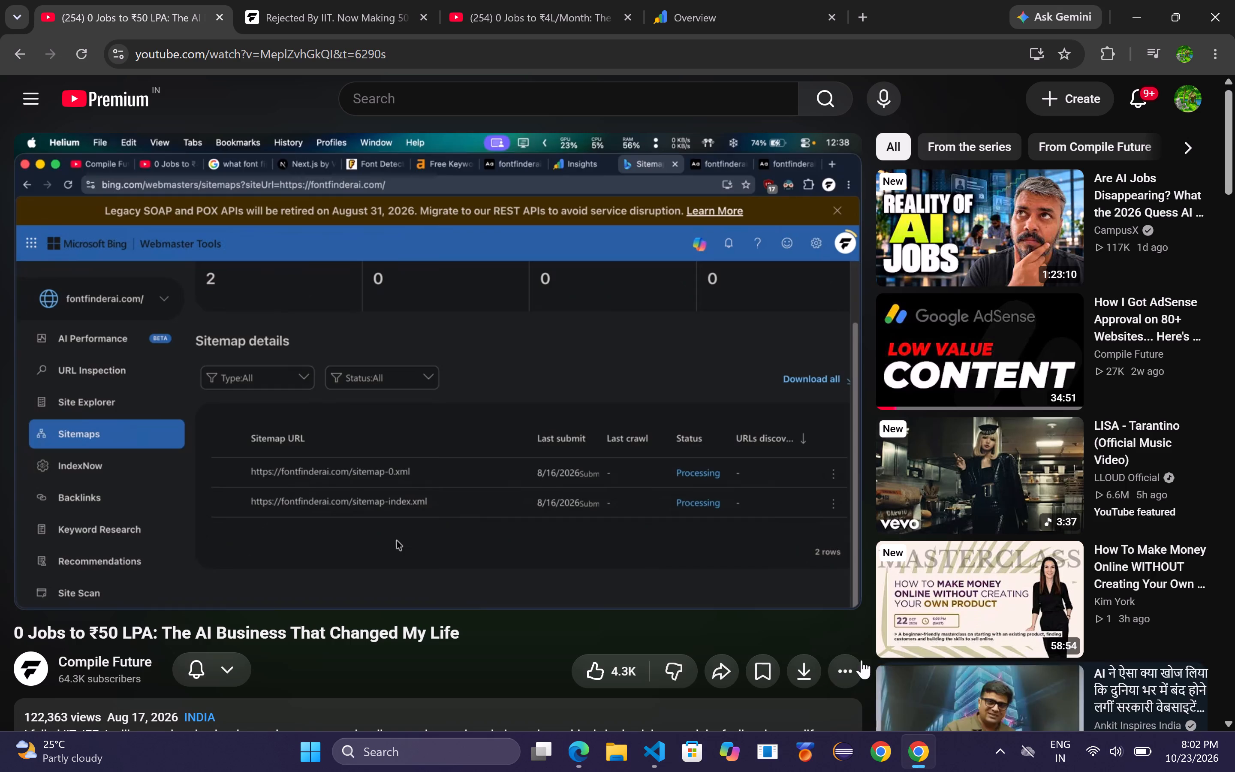
click(586, 362)
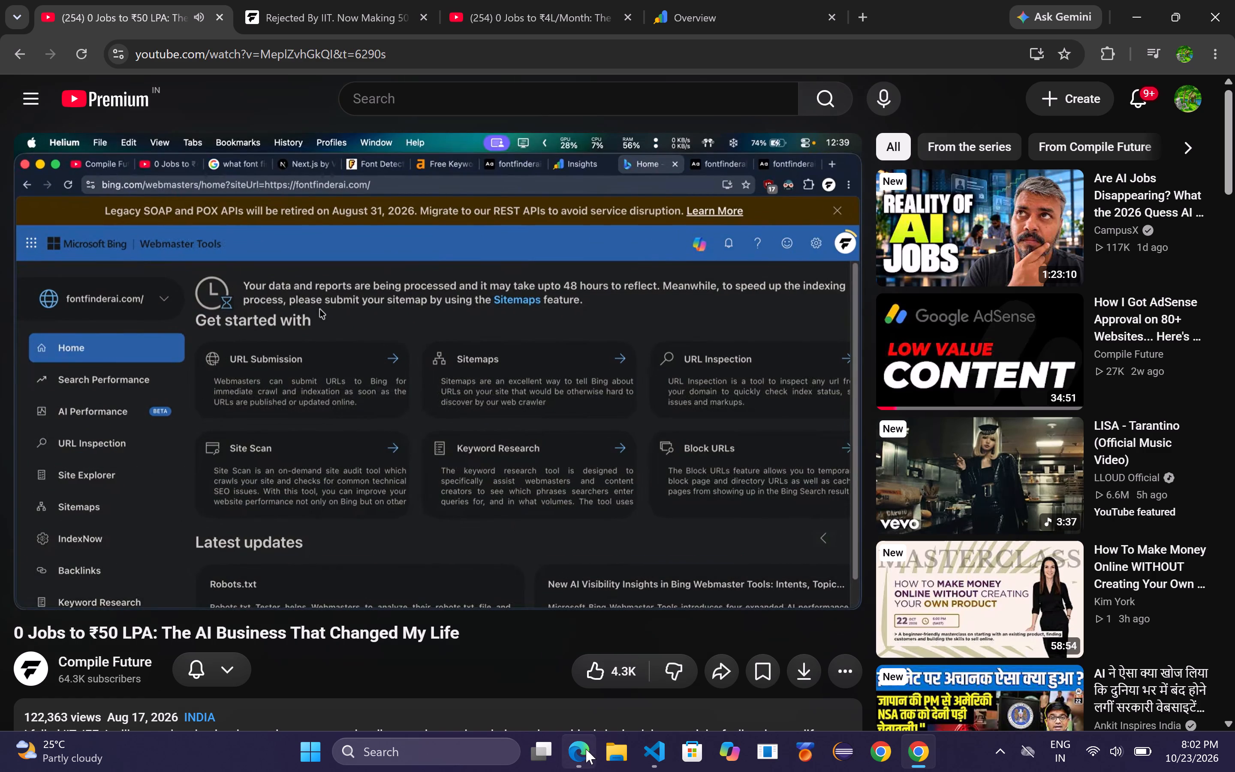
click(578, 692)
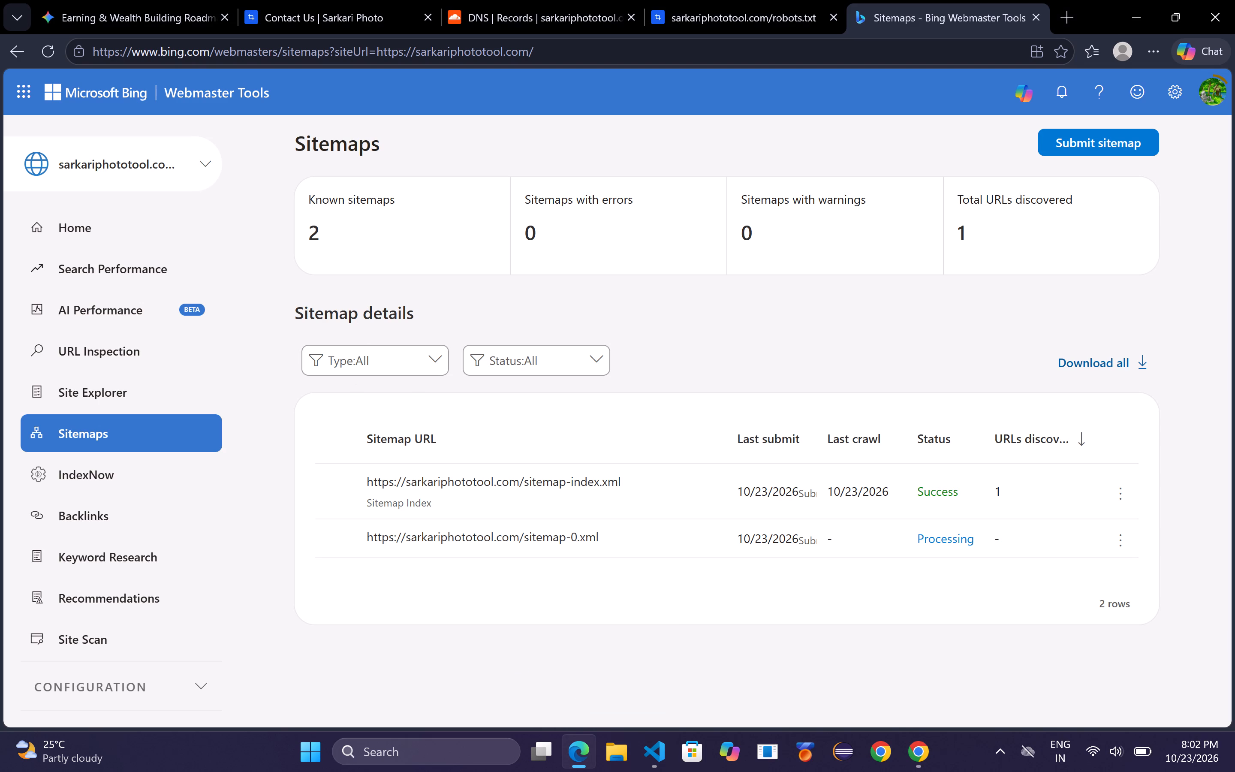
click(42, 63)
click(892, 652)
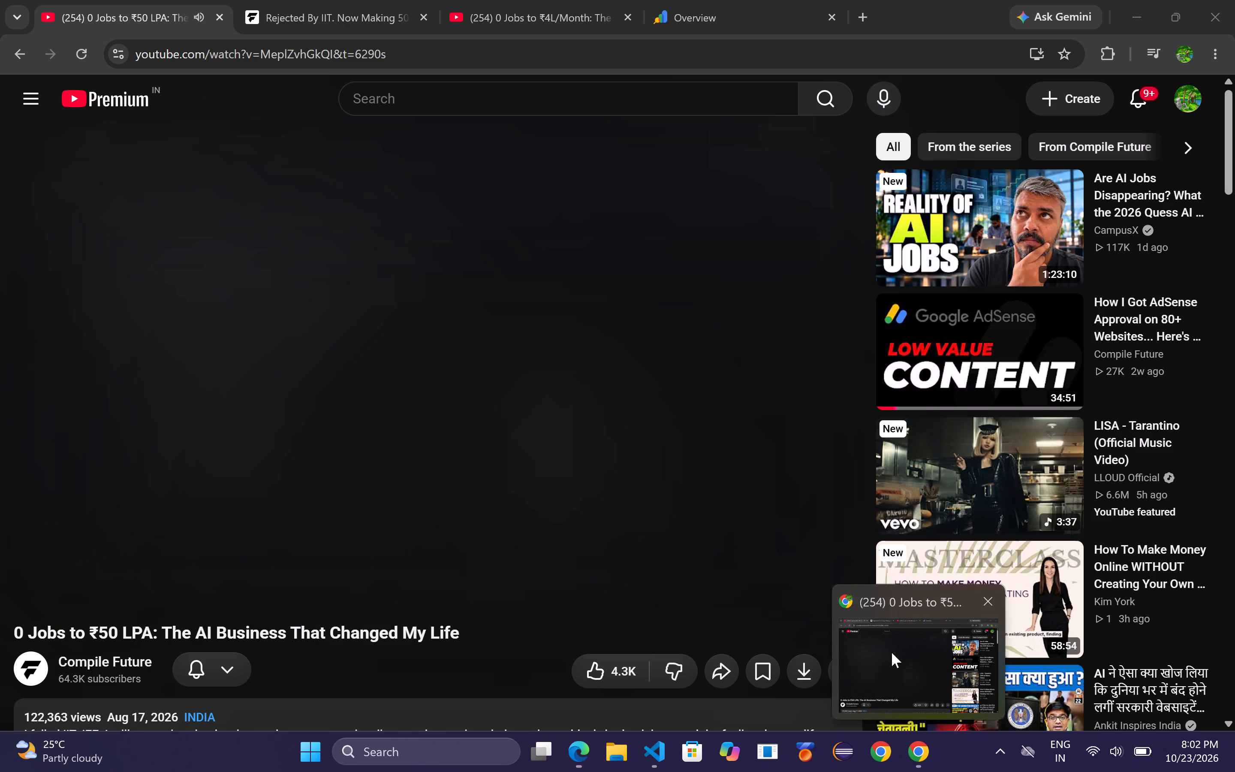